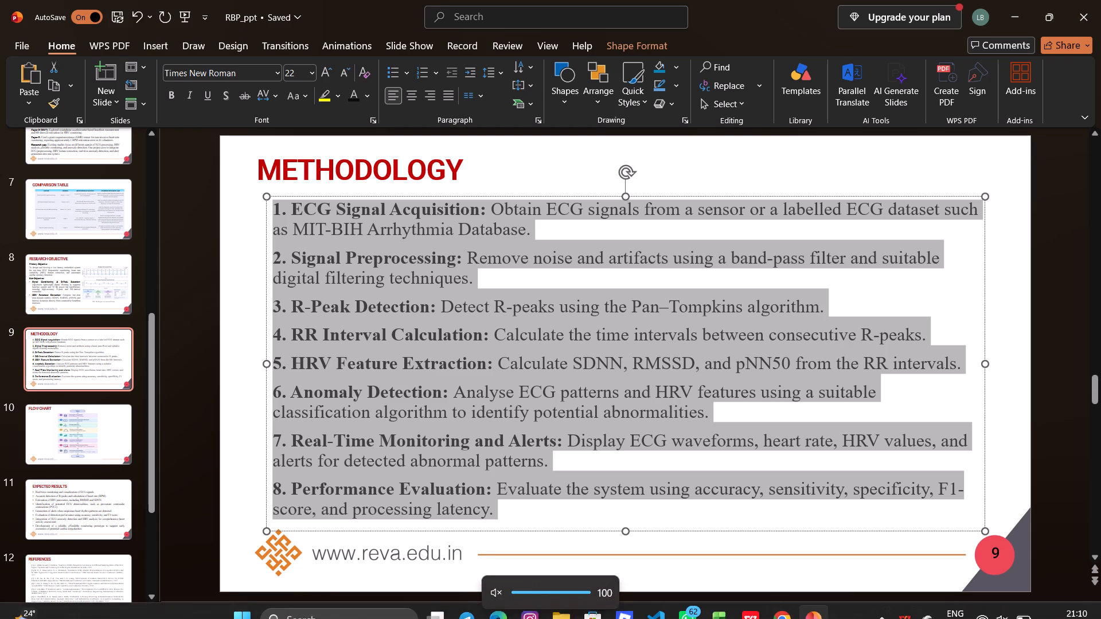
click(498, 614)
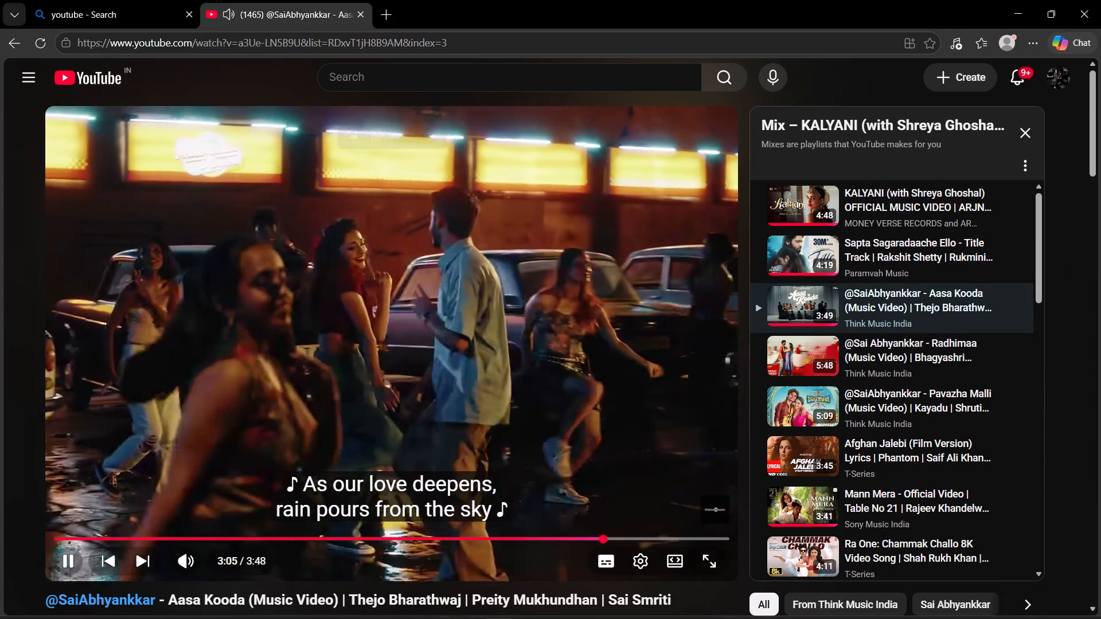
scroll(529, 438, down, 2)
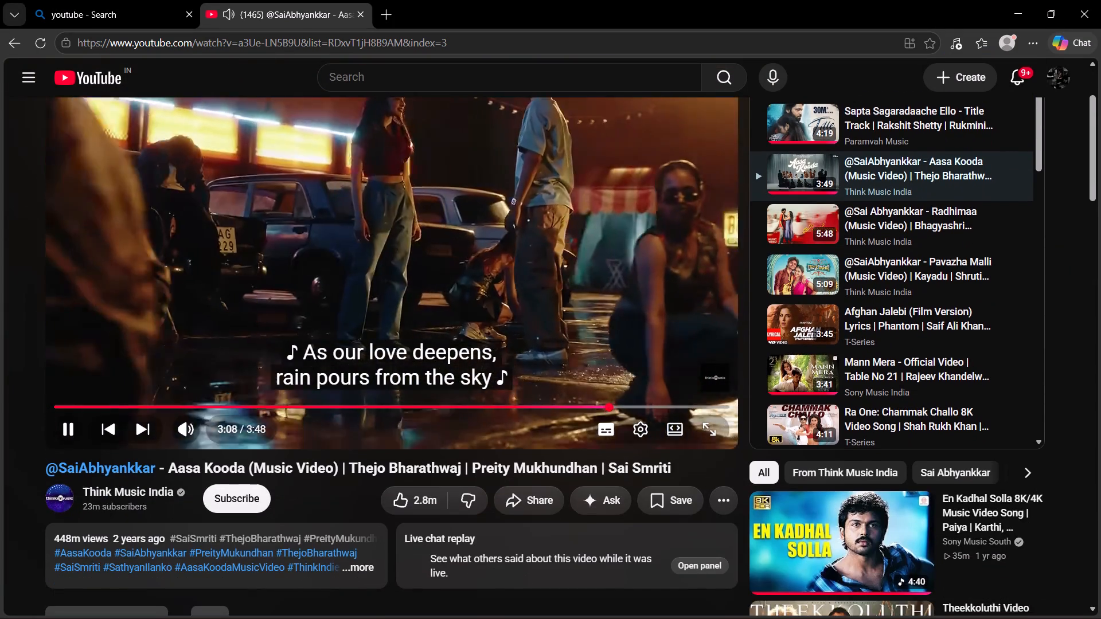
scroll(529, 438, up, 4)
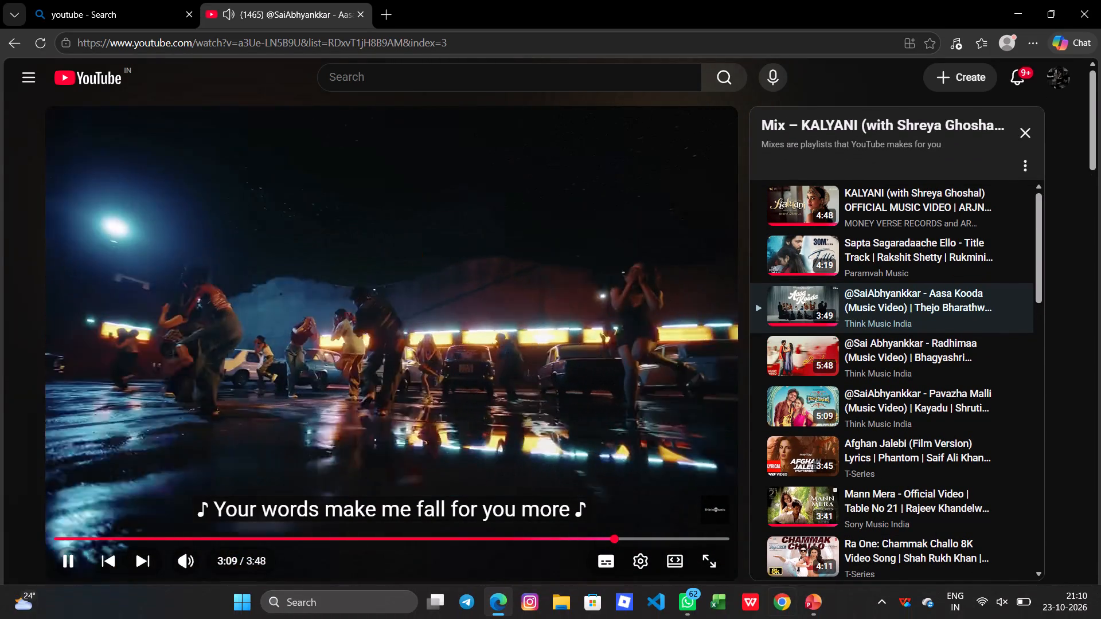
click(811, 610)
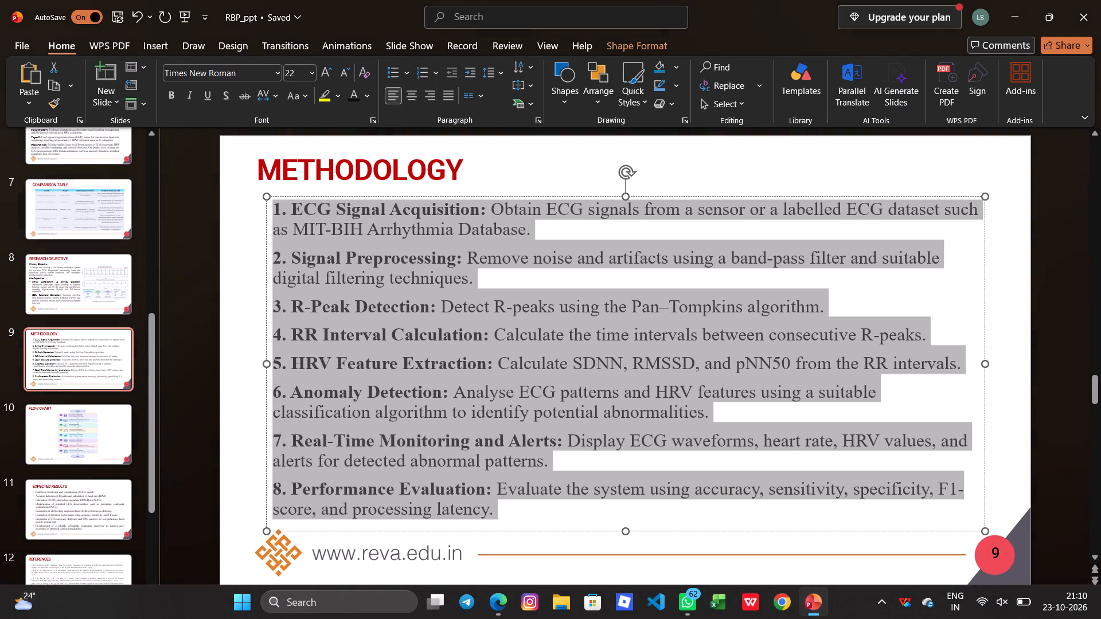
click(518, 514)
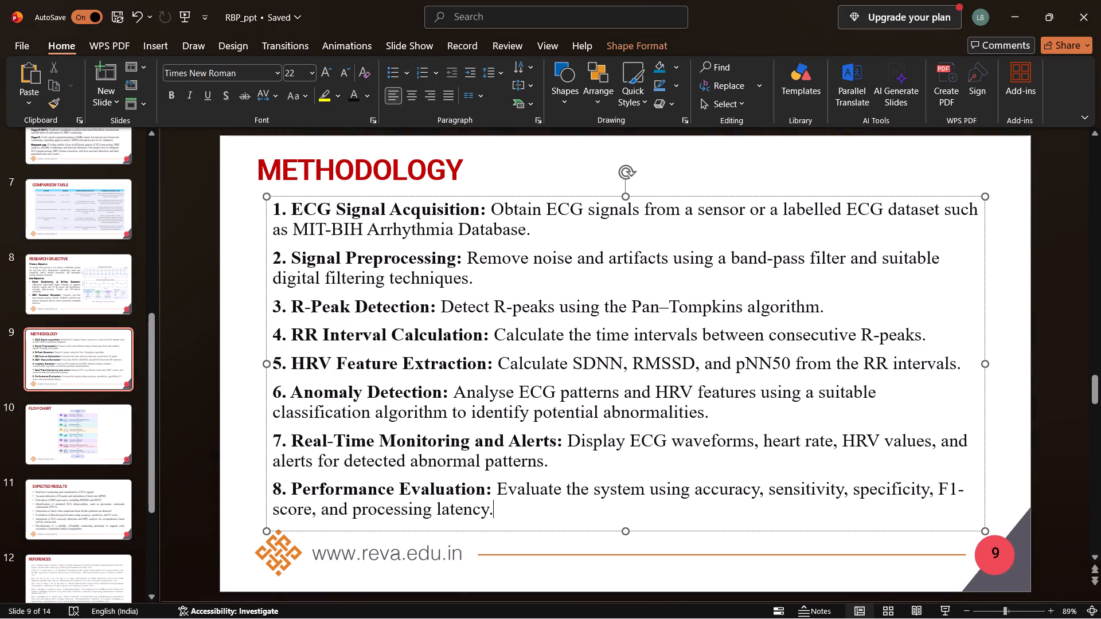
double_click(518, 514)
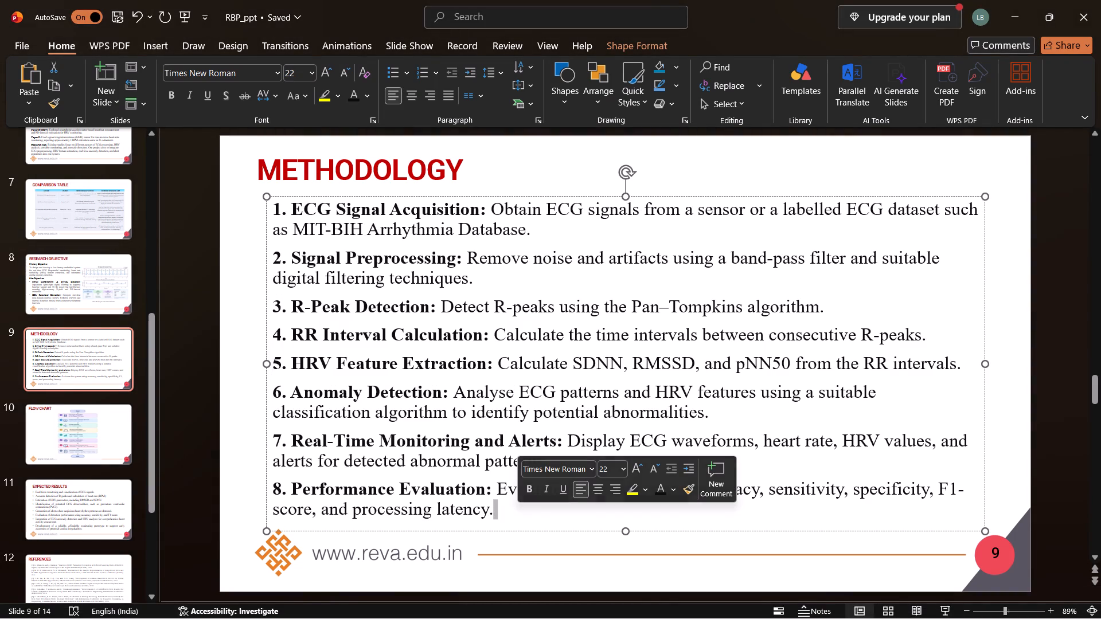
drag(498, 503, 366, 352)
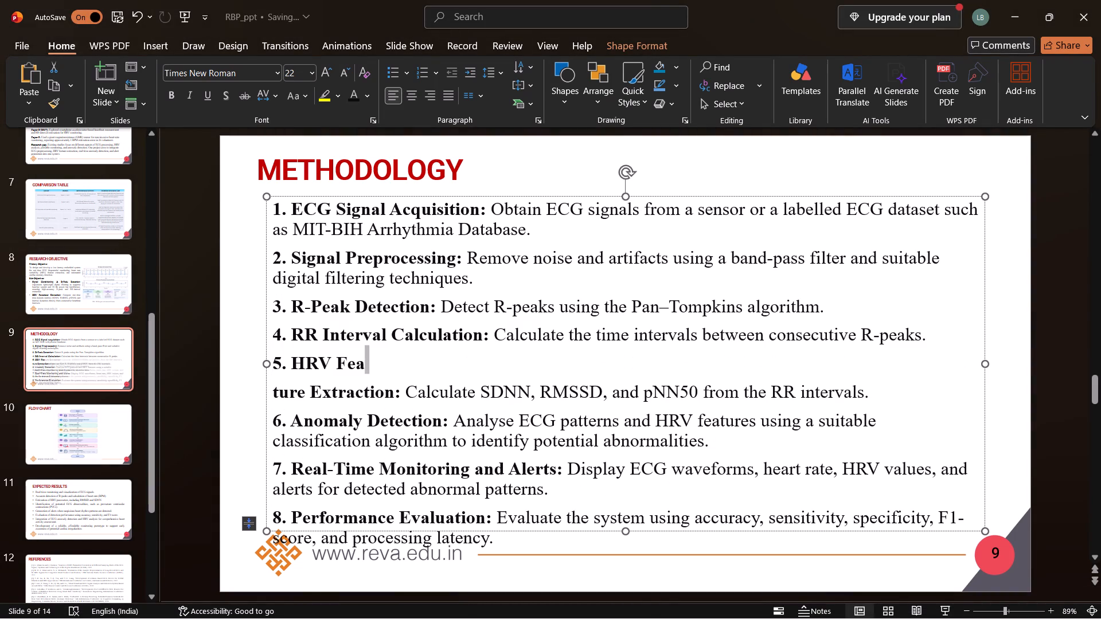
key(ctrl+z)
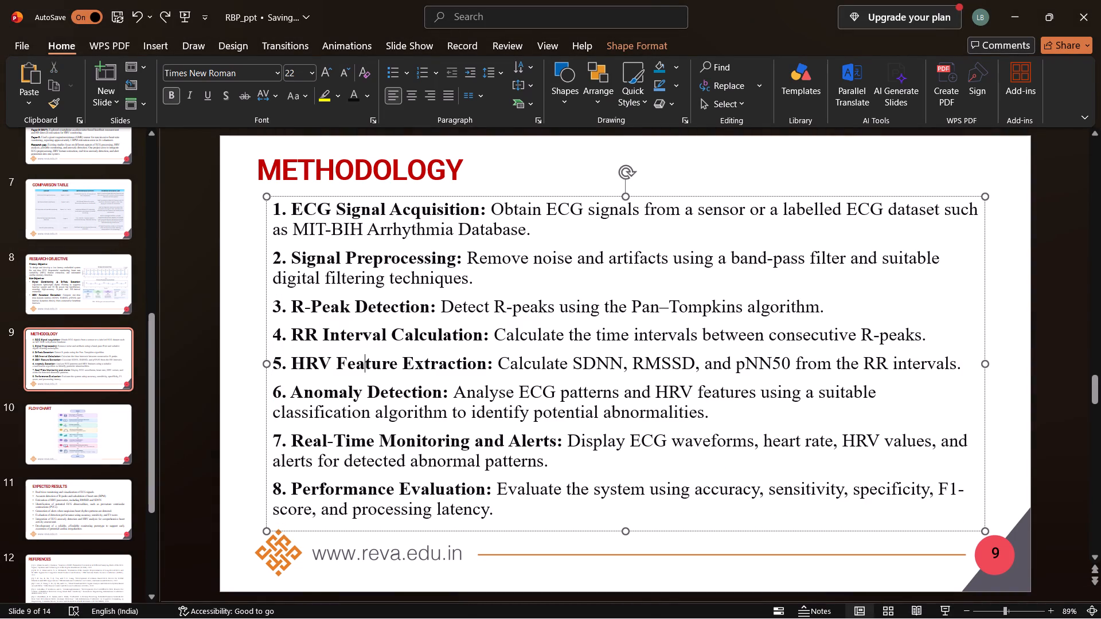
Delete all eight numbered points from the body text box of the METHODOLOGY slide, keeping the title.
drag(496, 512, 271, 205)
key(BackSpace)
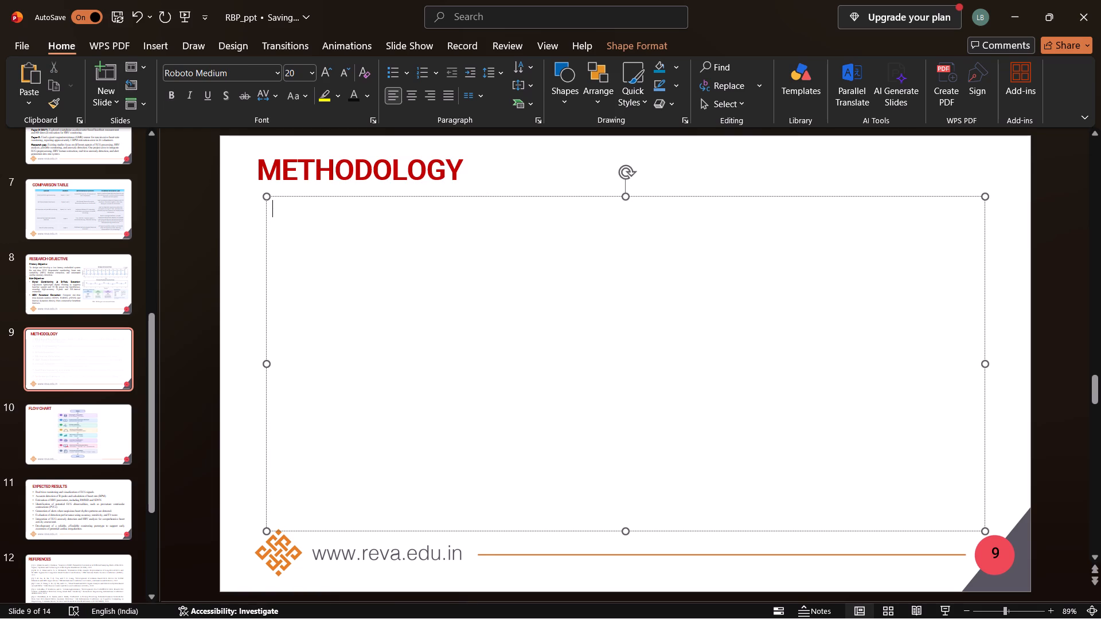
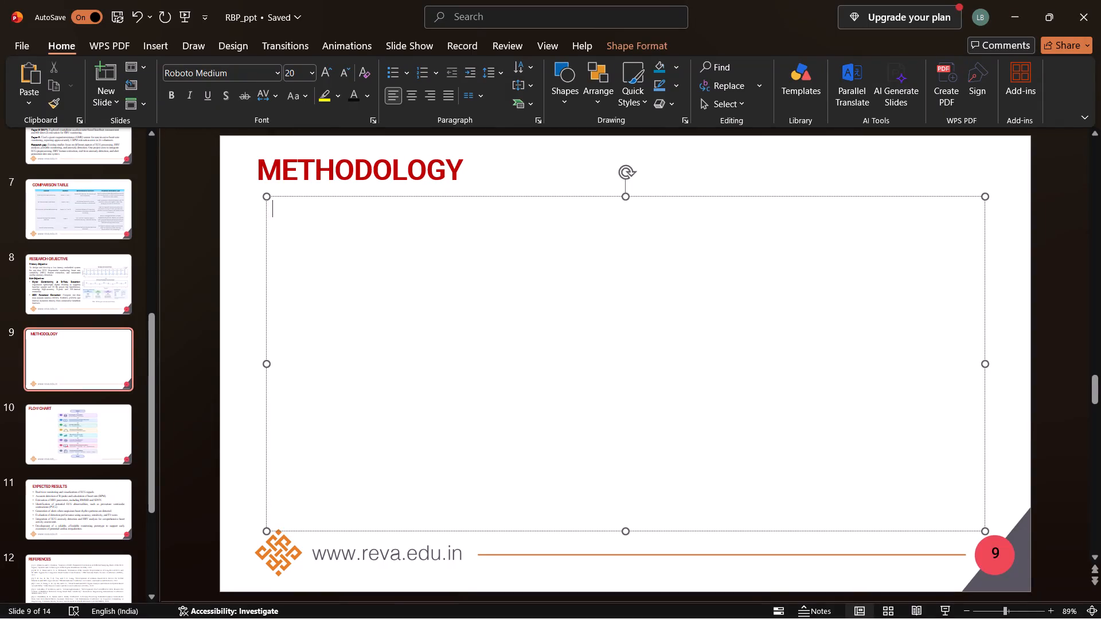
Paste the copied System Development Pipeline & Methodology diagram into the empty body of the METHODOLOGY slide.
key(ctrl+v)
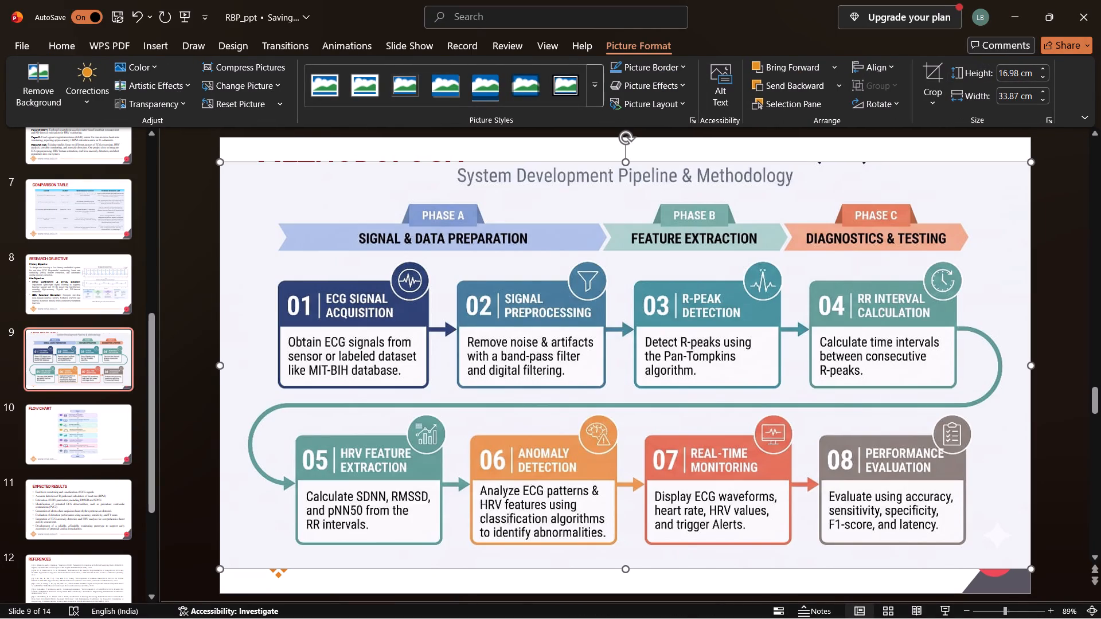
Scale the pasted diagram down proportionally to about 16.01 cm by 31.94 cm and centre it horizontally beneath the METHODOLOGY title.
drag(218, 160, 296, 221)
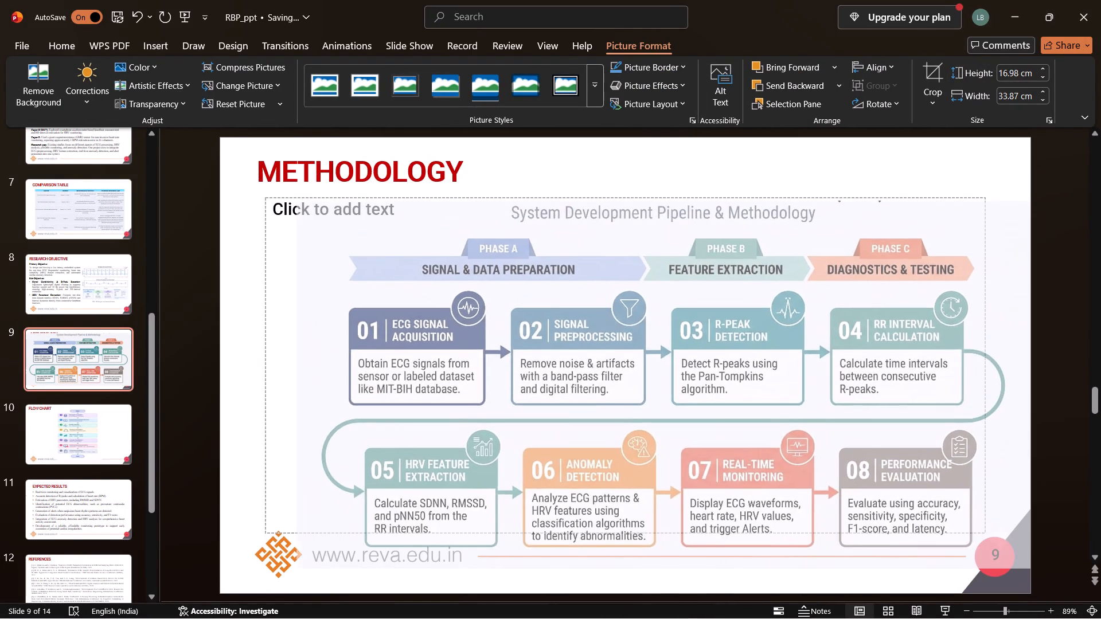
drag(296, 221, 270, 227)
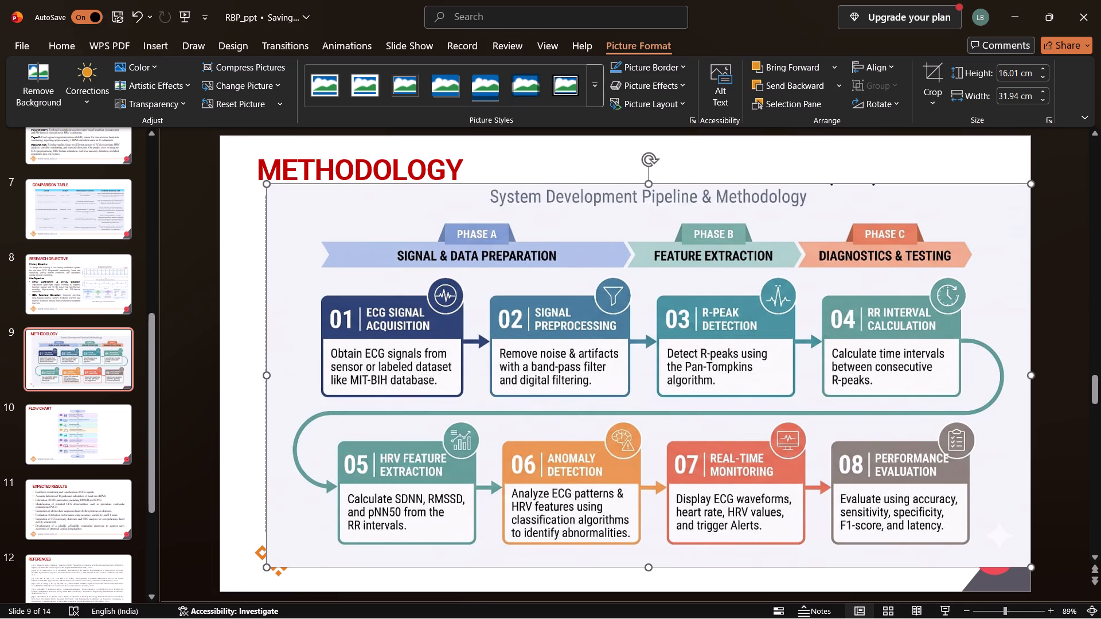
drag(646, 326, 621, 328)
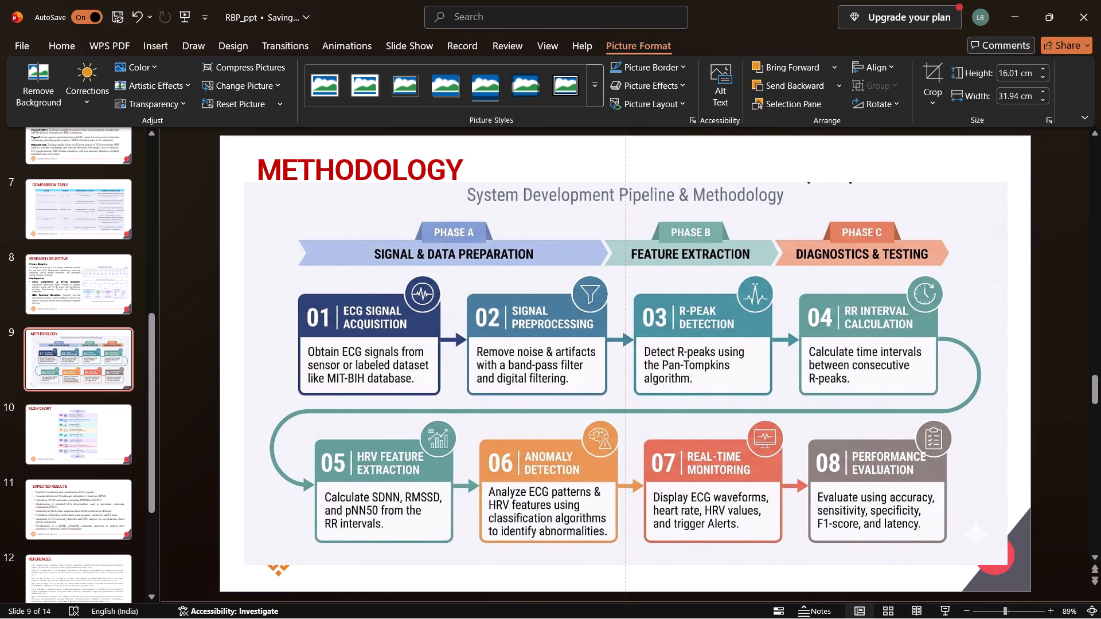
Nudge the pipeline picture slightly right on the Methodology slide and reduce its height to about 14.6 cm, uncovering the footer.
drag(621, 328, 627, 327)
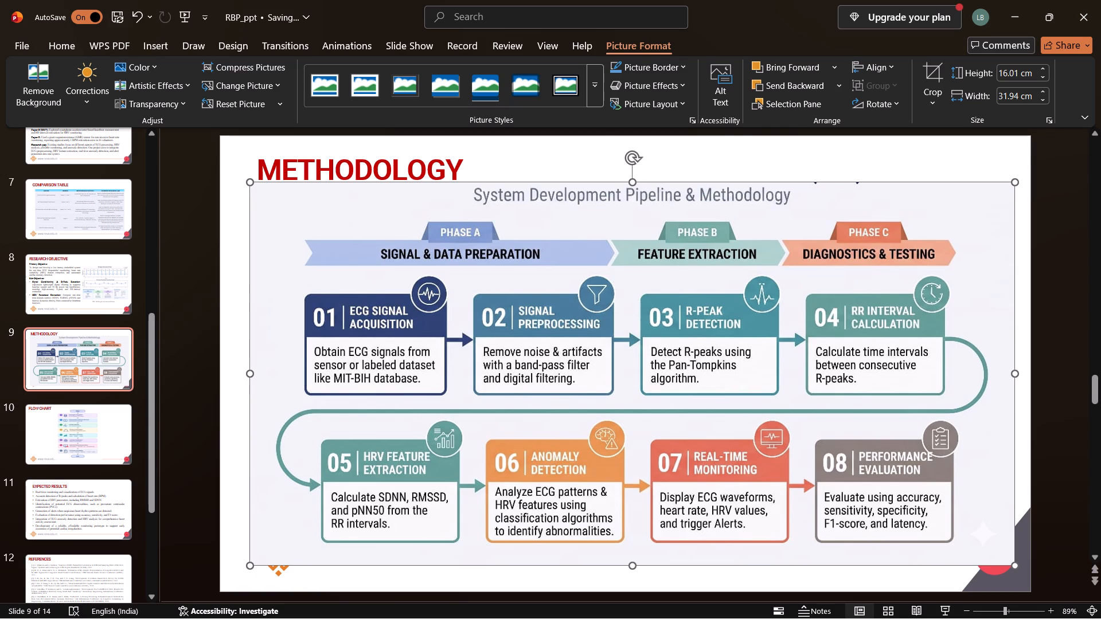
drag(630, 564, 630, 549)
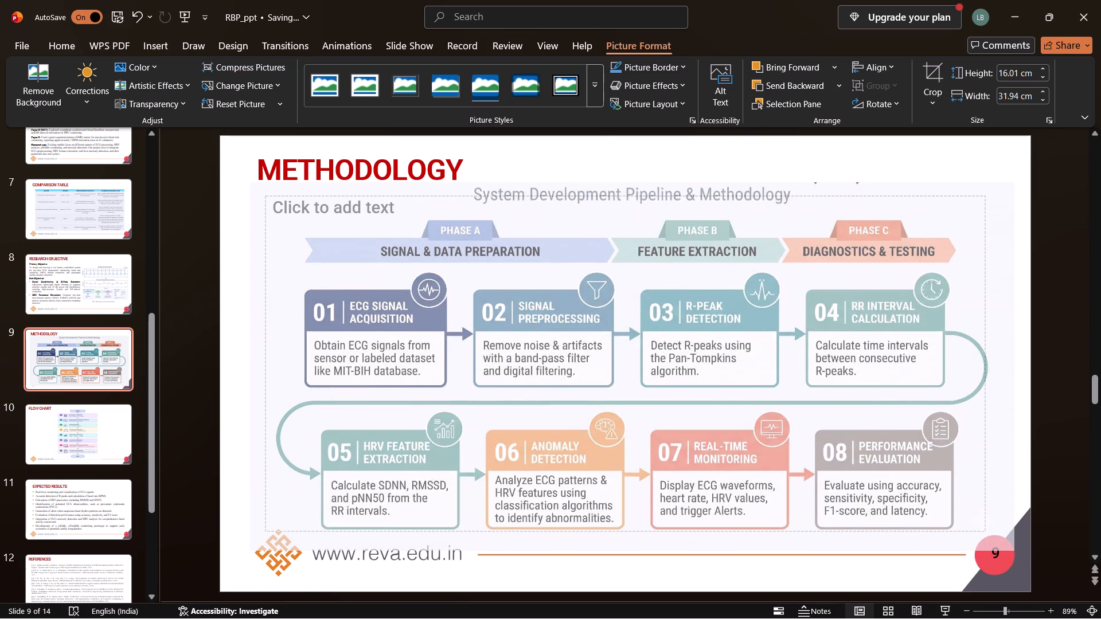
drag(630, 549, 628, 530)
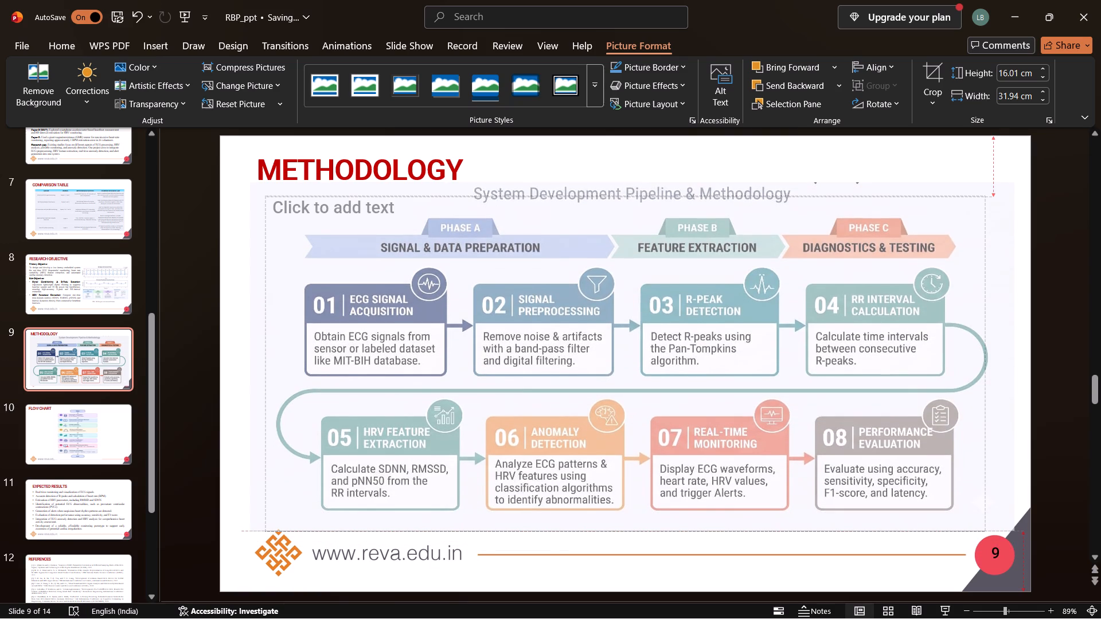
drag(628, 530, 624, 527)
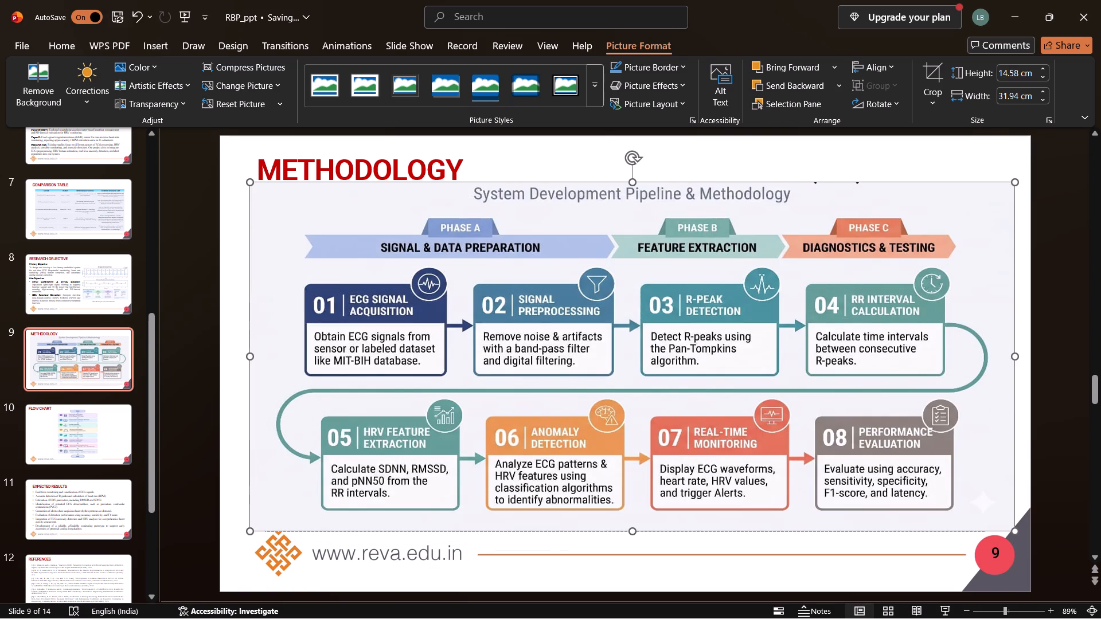
click(751, 159)
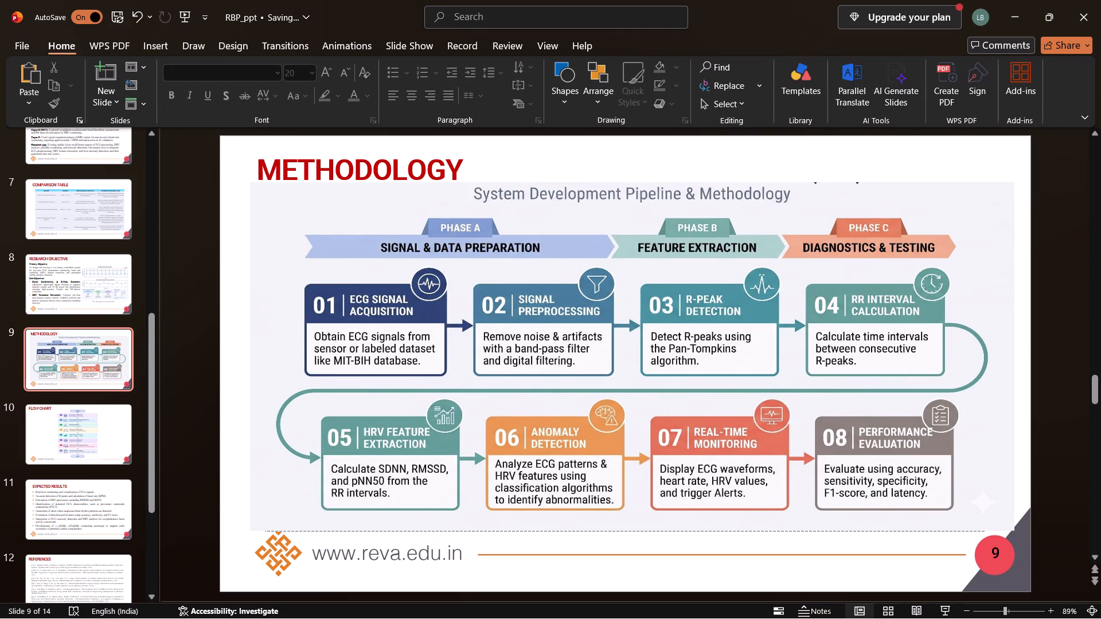
Lower the top edge of the pipeline picture slightly to leave more space beneath the METHODOLOGY title.
click(650, 183)
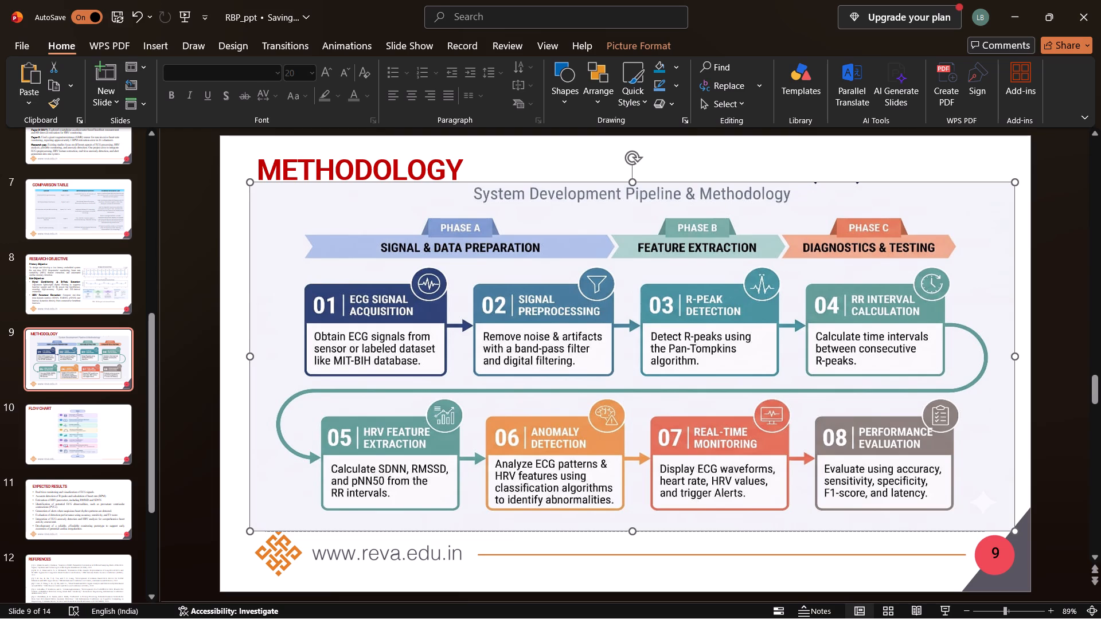
drag(633, 179, 633, 183)
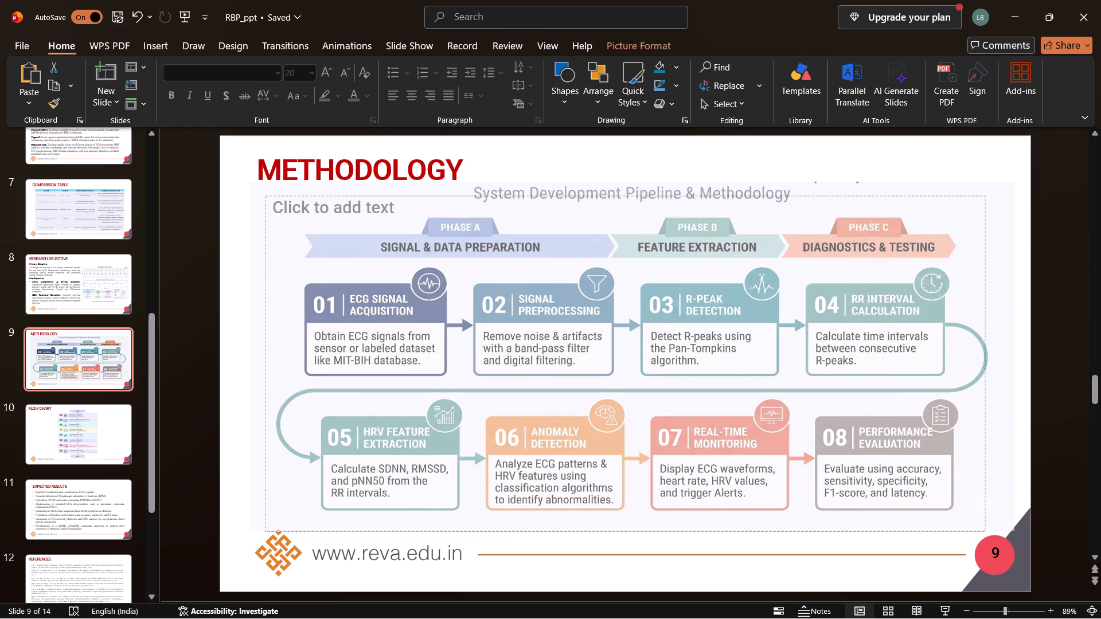
drag(633, 183, 633, 185)
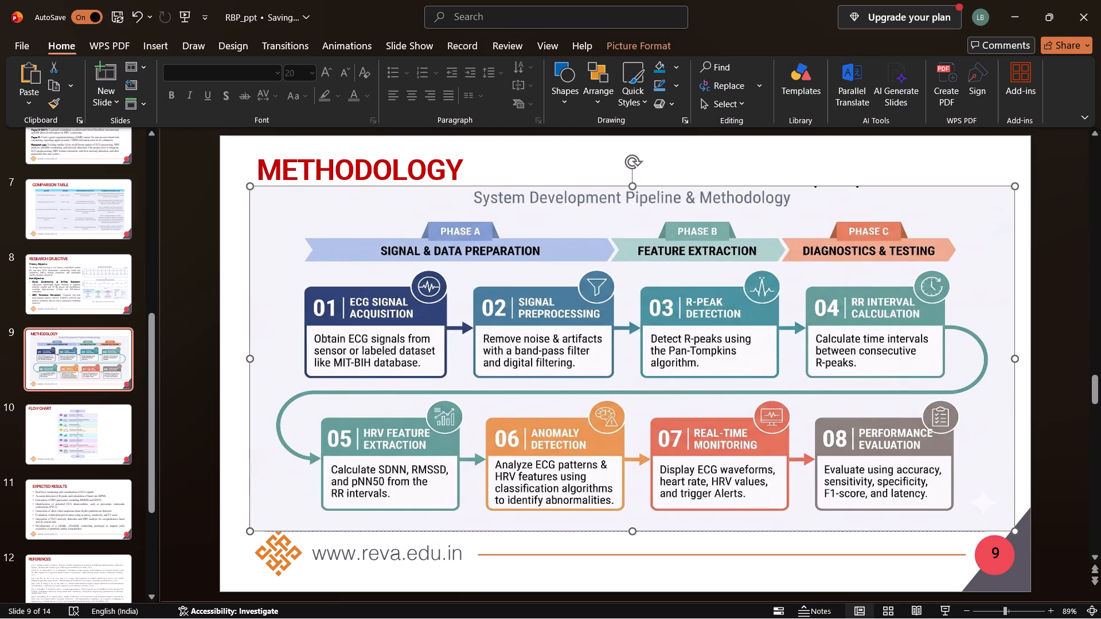
click(670, 154)
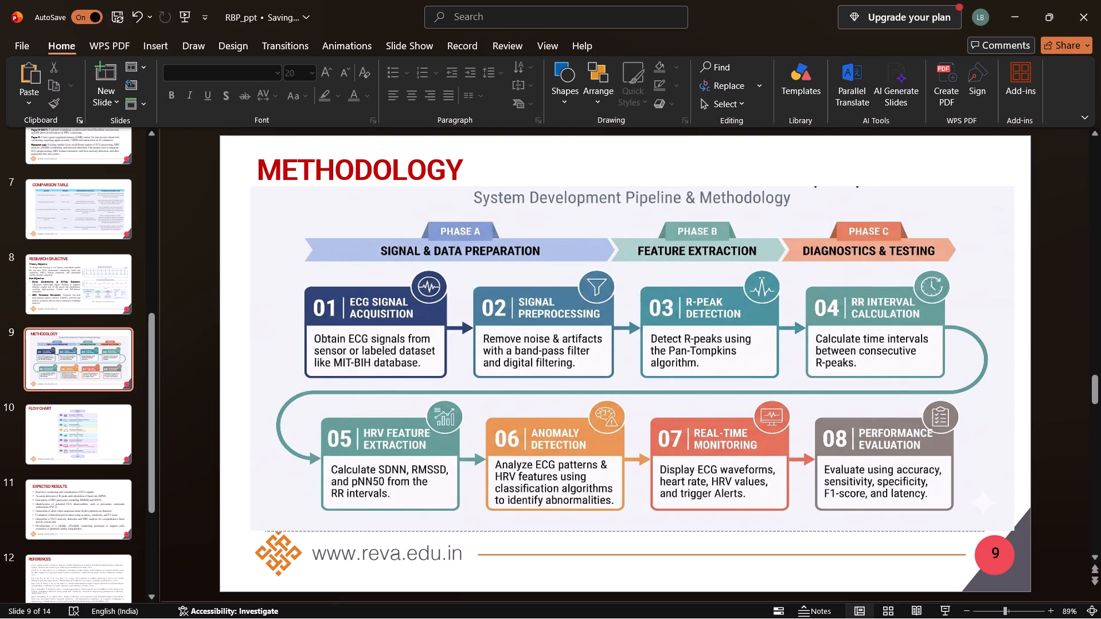
Raise the bottom edge of the pipeline picture slightly, farther away from the footer.
click(657, 529)
click(631, 528)
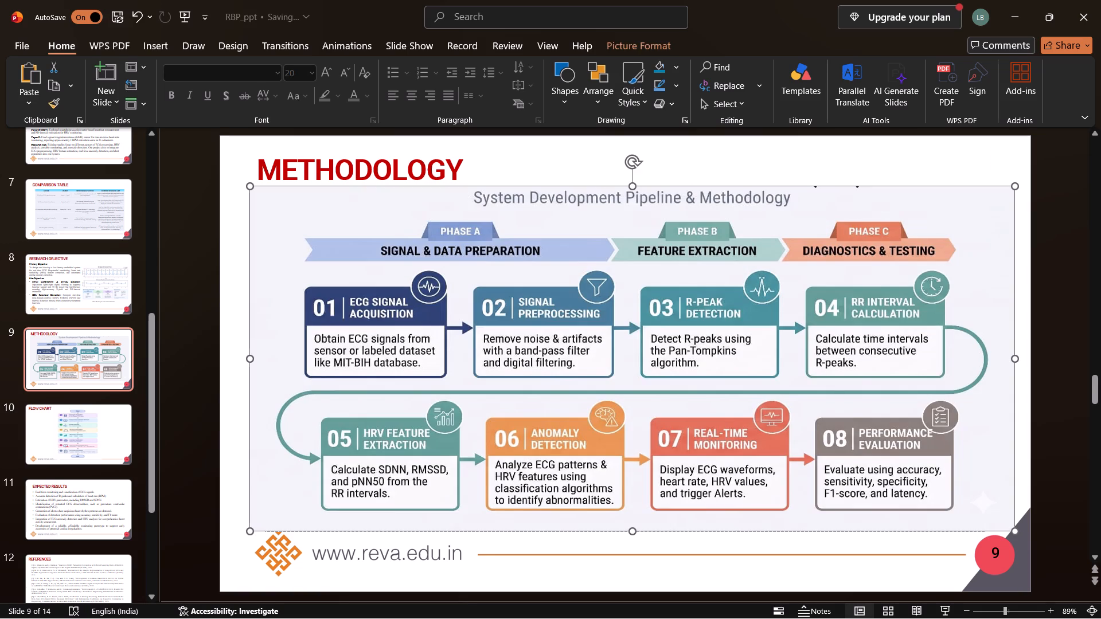
drag(631, 527, 633, 522)
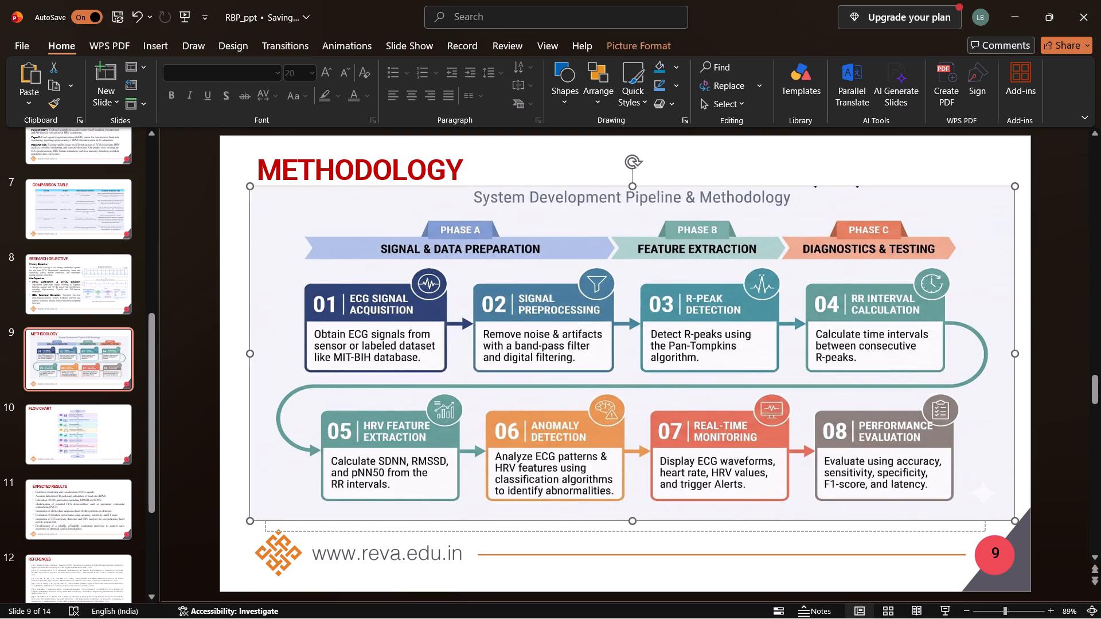
Delete the empty text placeholder behind the pipeline picture on the Methodology slide.
click(606, 531)
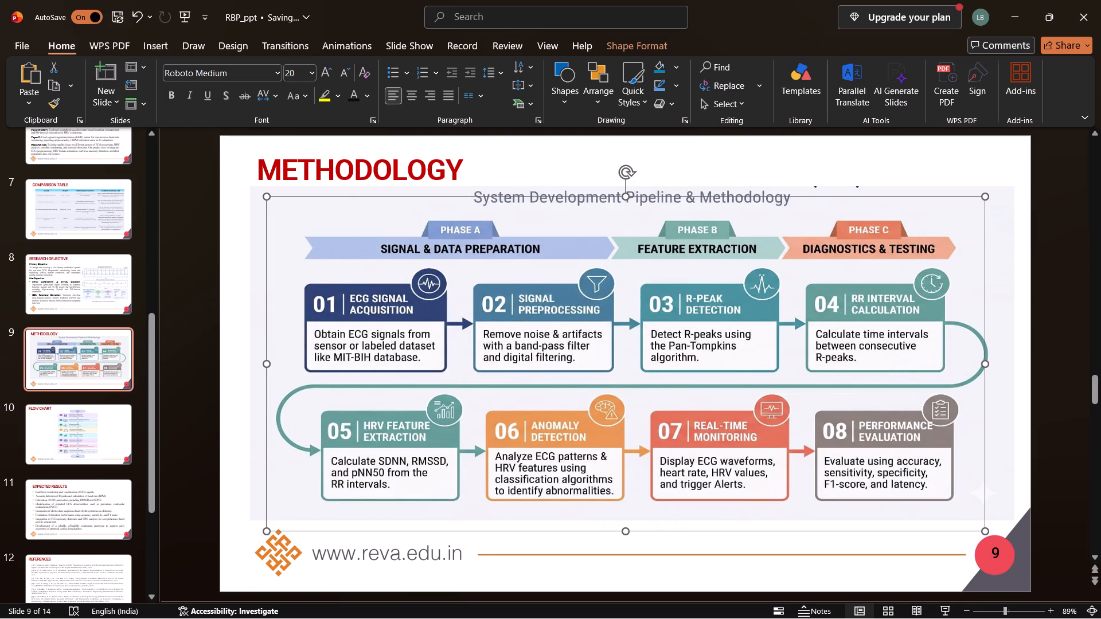
key(BackSpace)
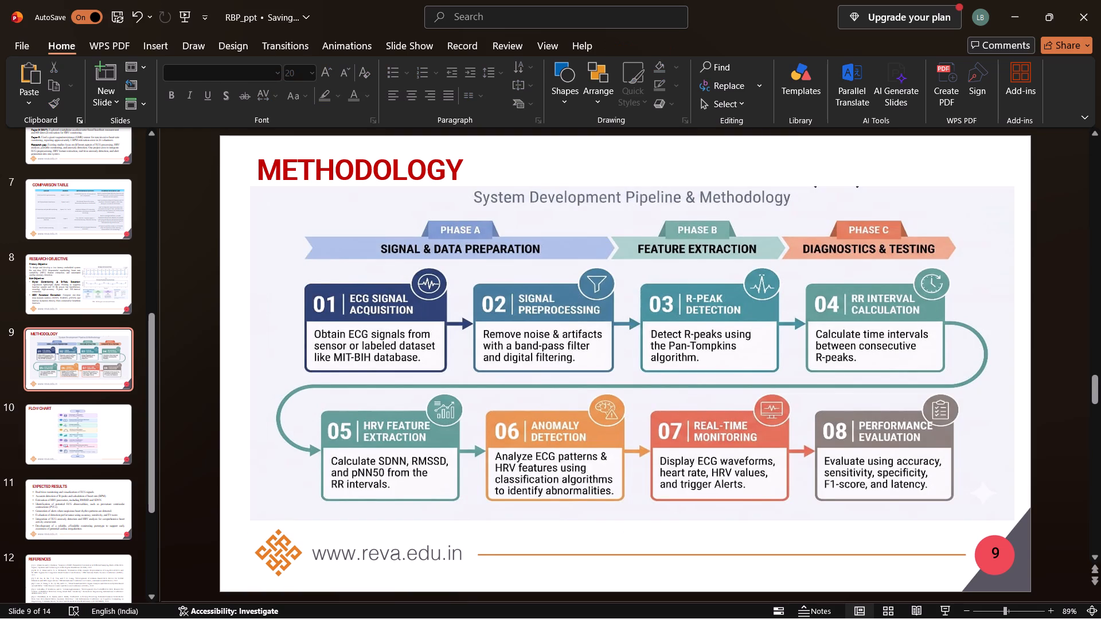
Extend the bottom edge of the pipeline picture slightly downward, keeping it just above the footer logo.
click(632, 510)
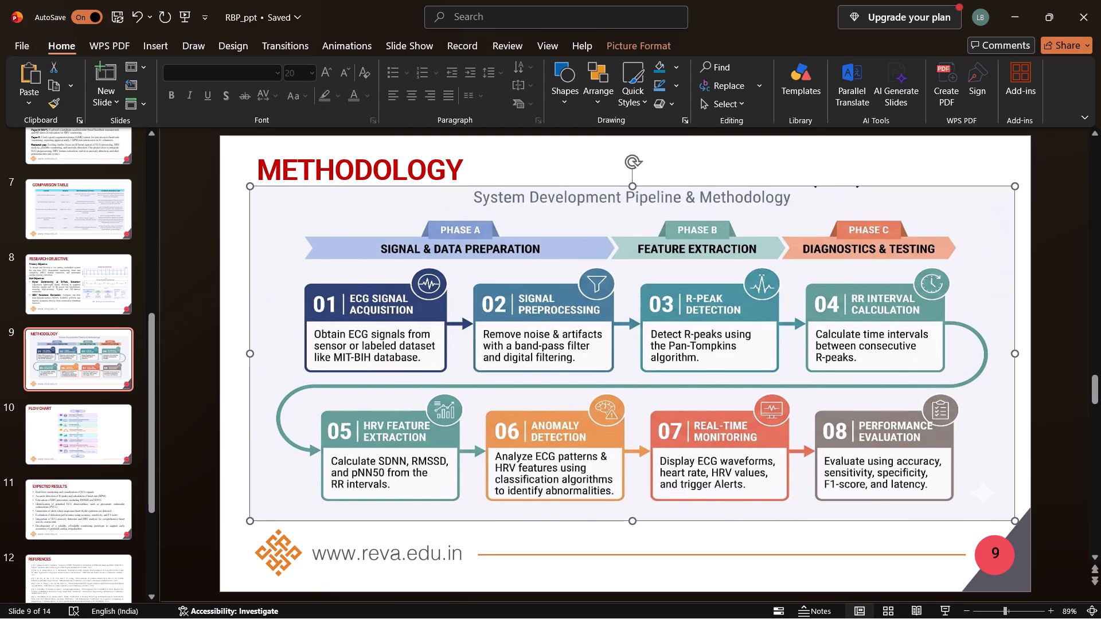
drag(632, 519, 635, 523)
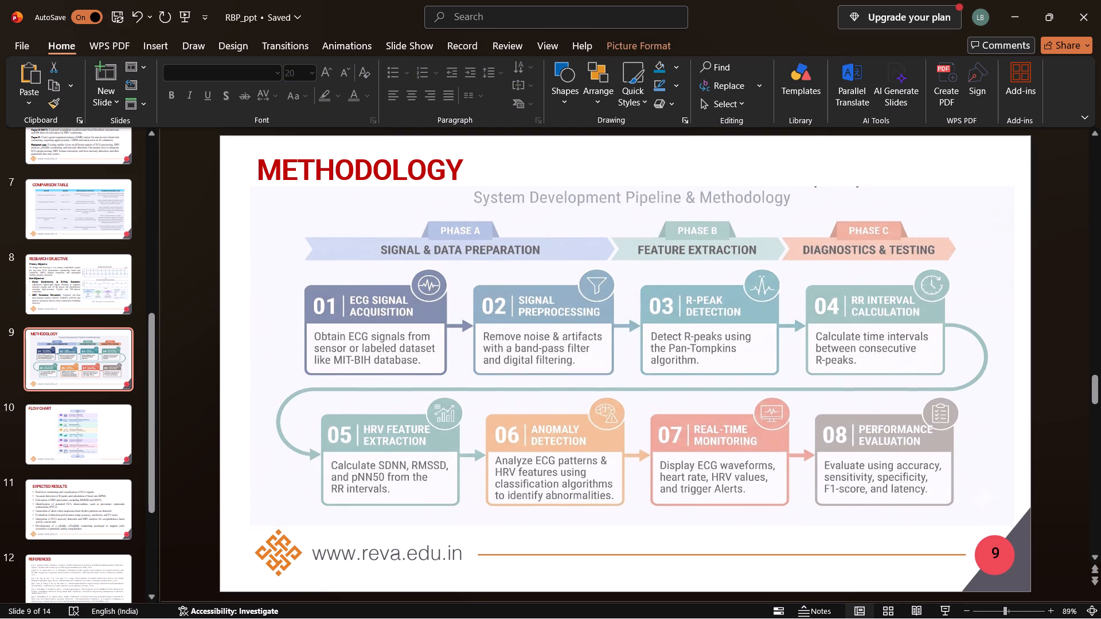
drag(635, 523, 632, 526)
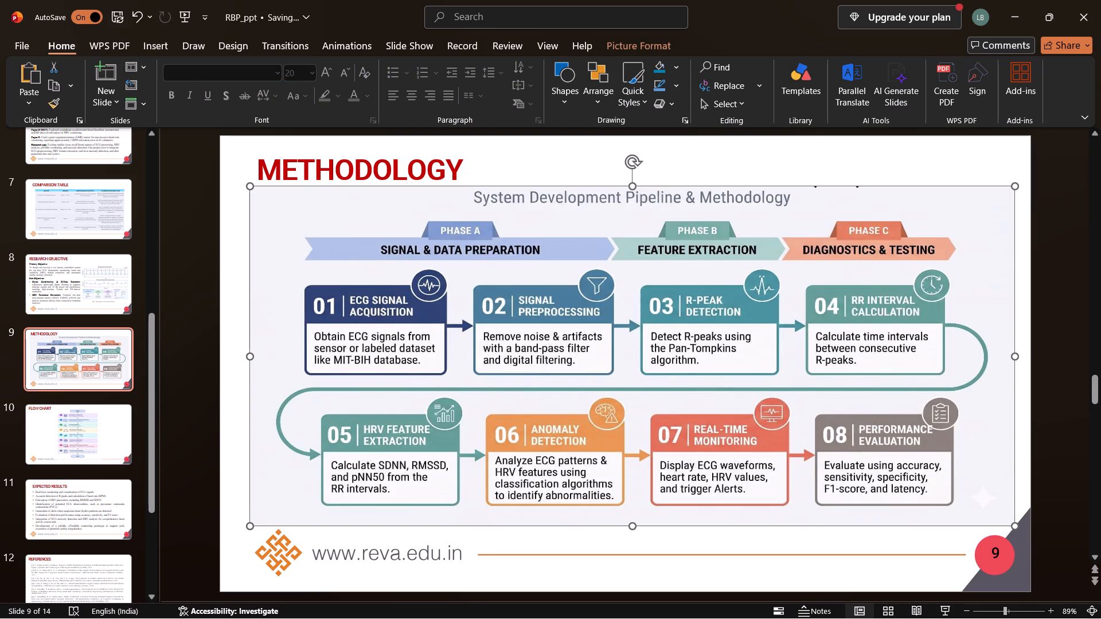
click(619, 544)
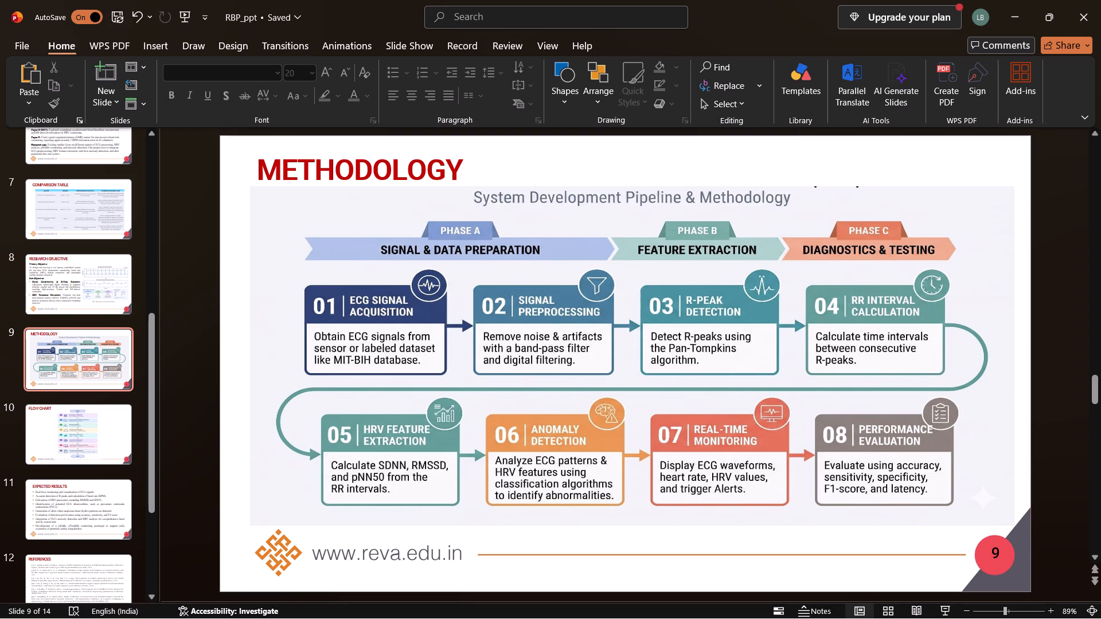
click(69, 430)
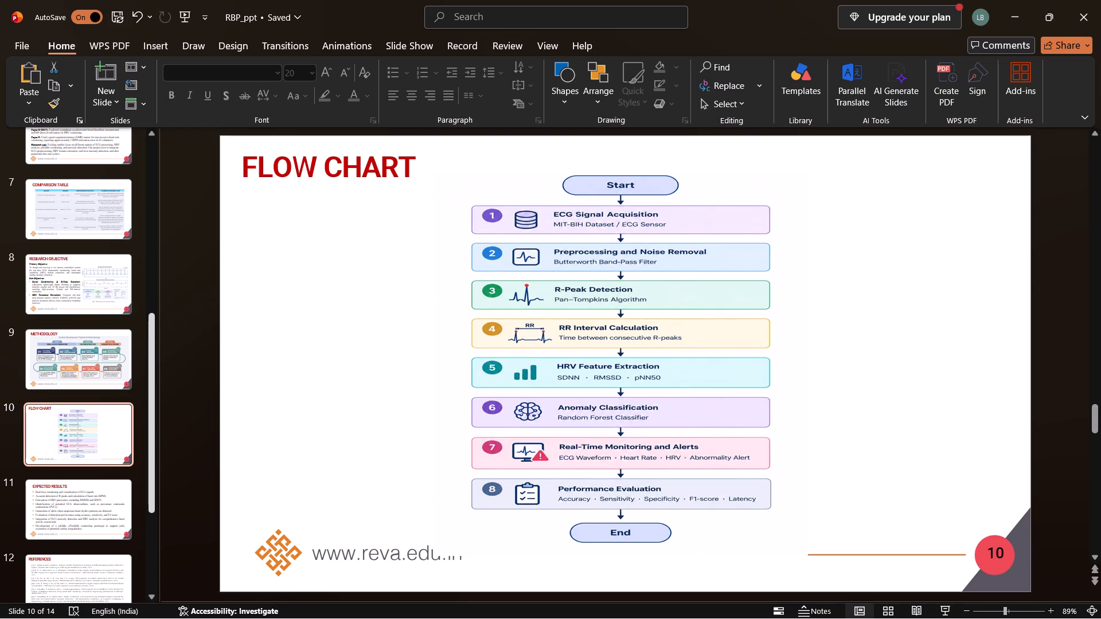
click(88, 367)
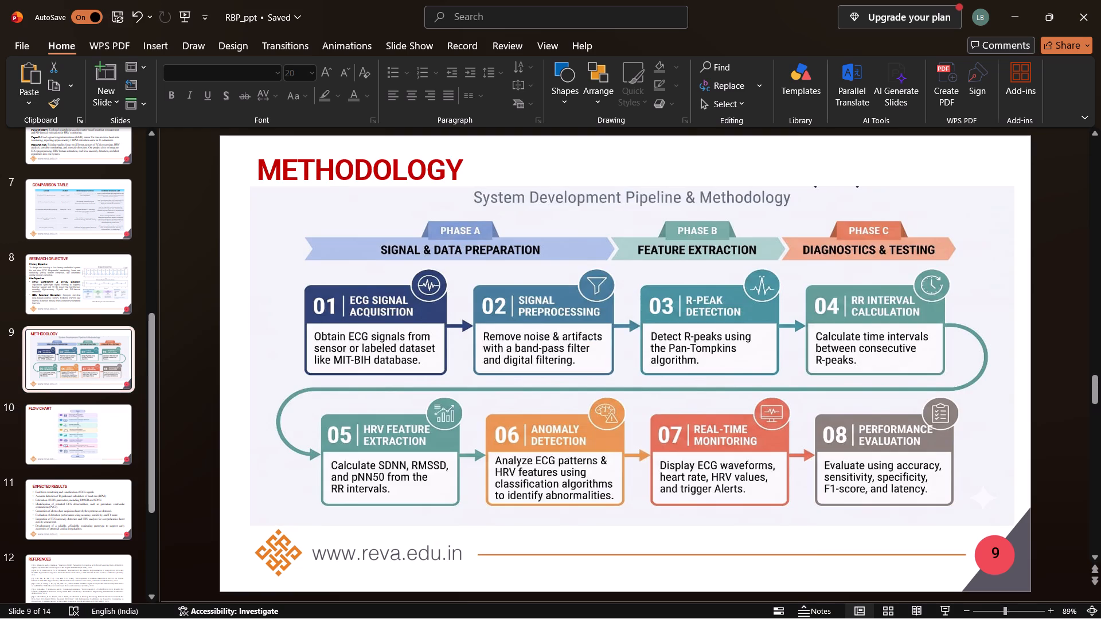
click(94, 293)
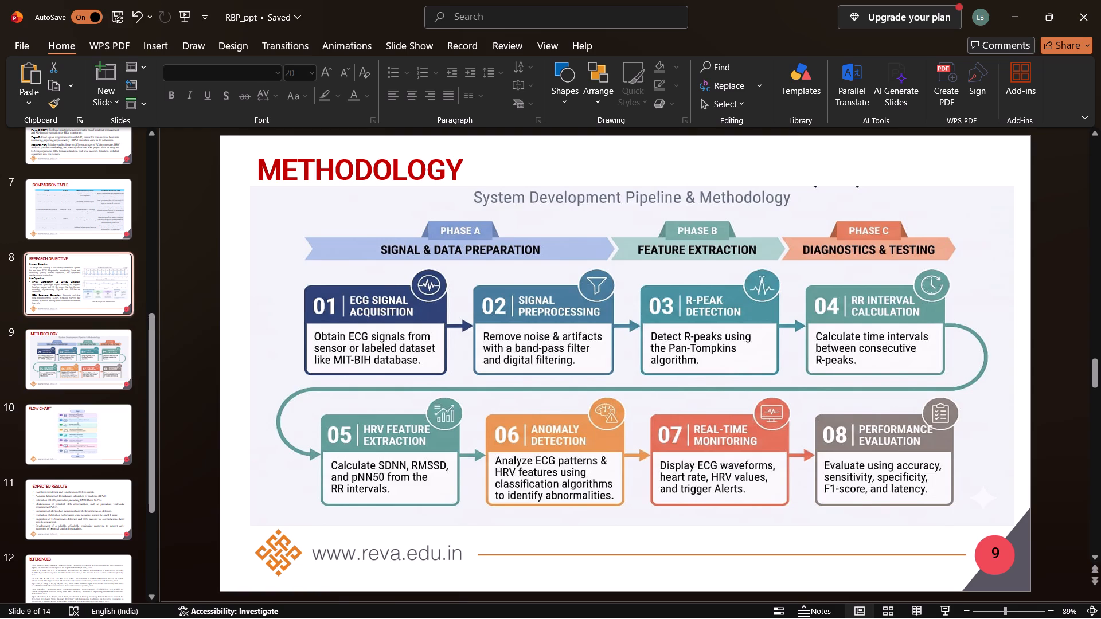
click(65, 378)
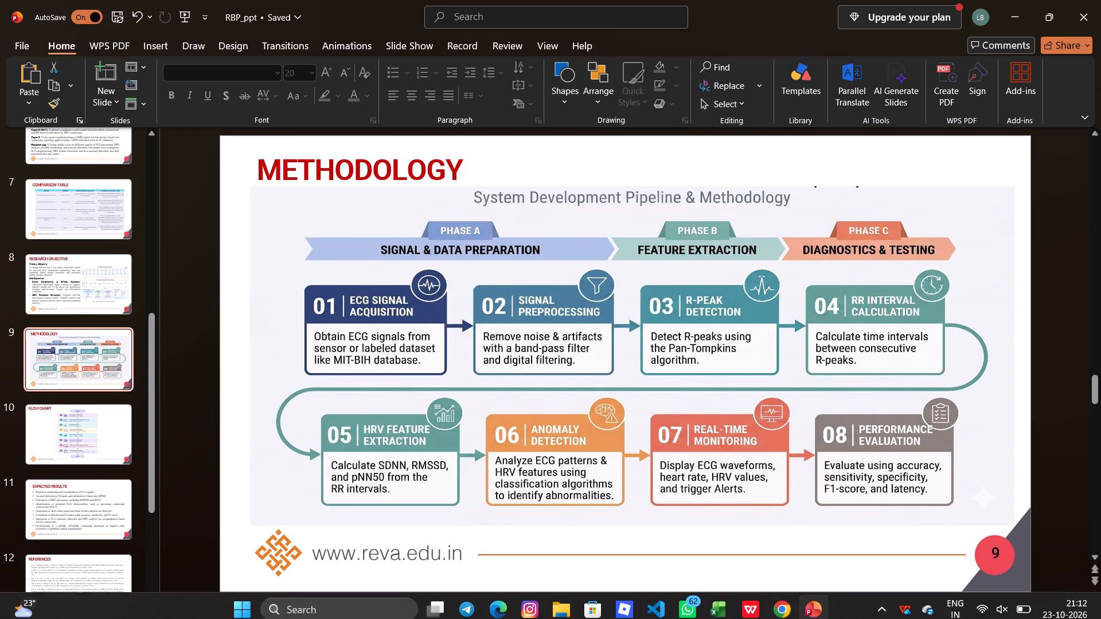
Switch to Microsoft Edge, pause the playing YouTube music video, and return to the RBP_ppt presentation in PowerPoint.
click(497, 608)
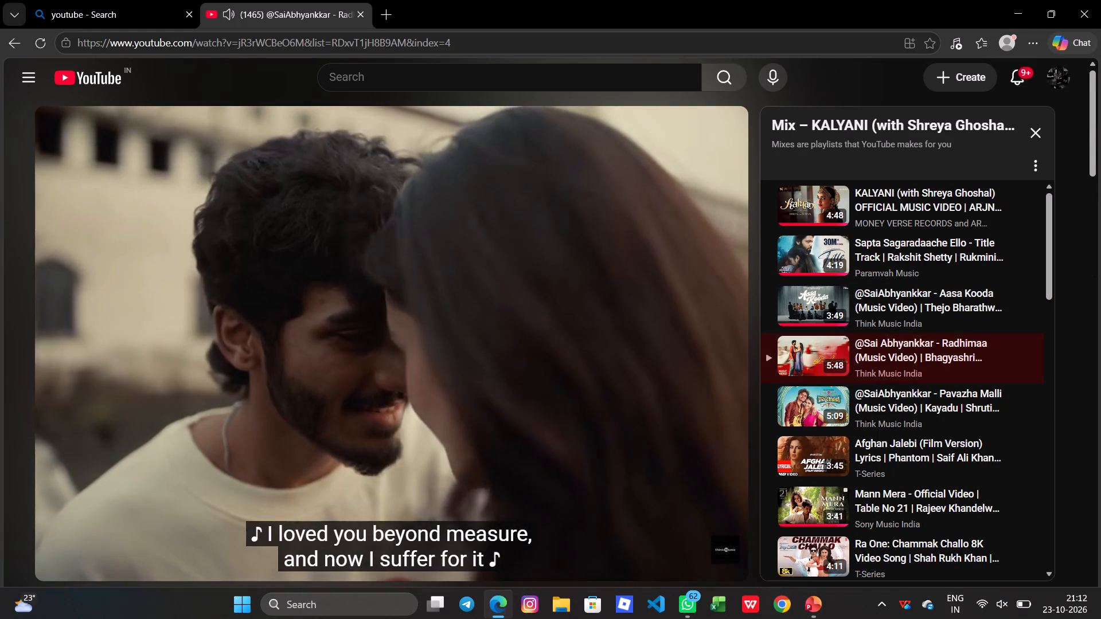
click(56, 551)
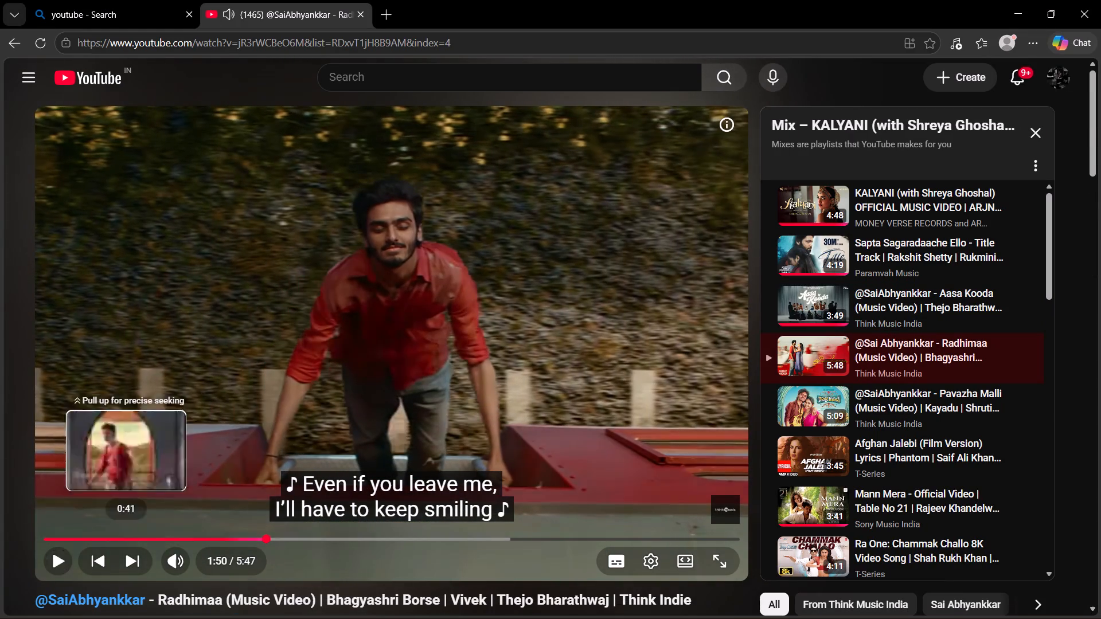
click(815, 610)
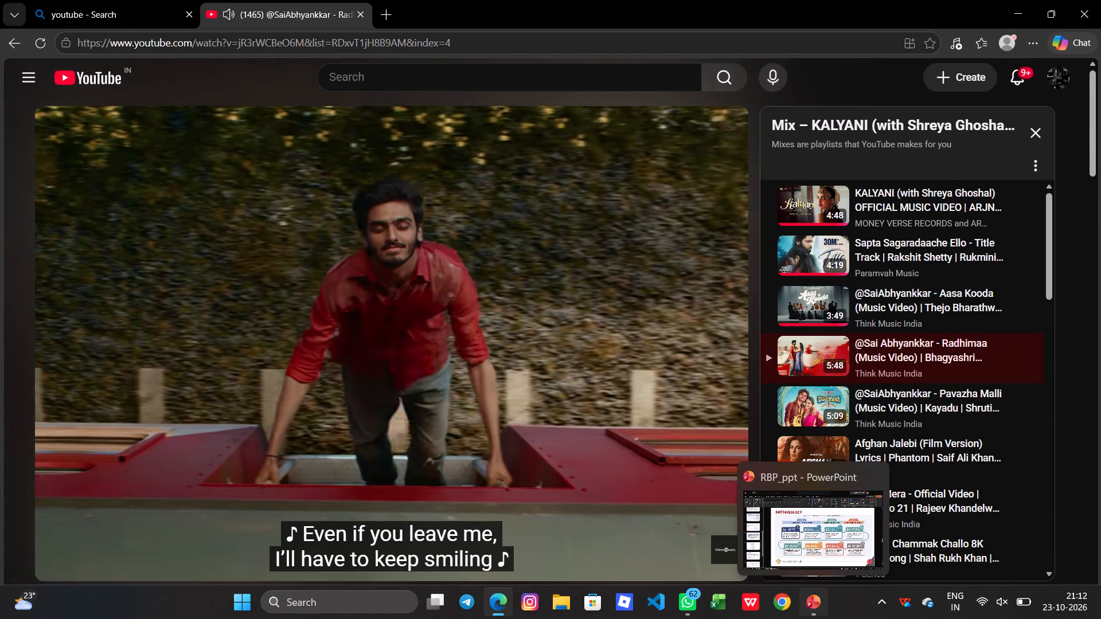
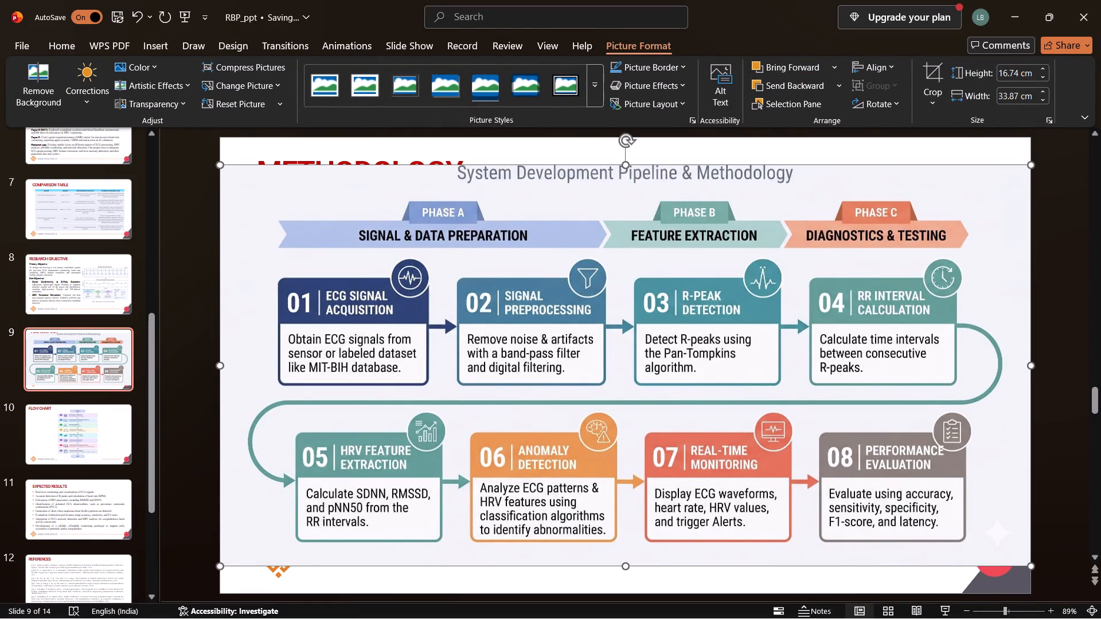
Scale the Methodology slide's pipeline picture down to about 15.9 by 32.17 cm below the title and centre it horizontally.
drag(221, 164, 261, 190)
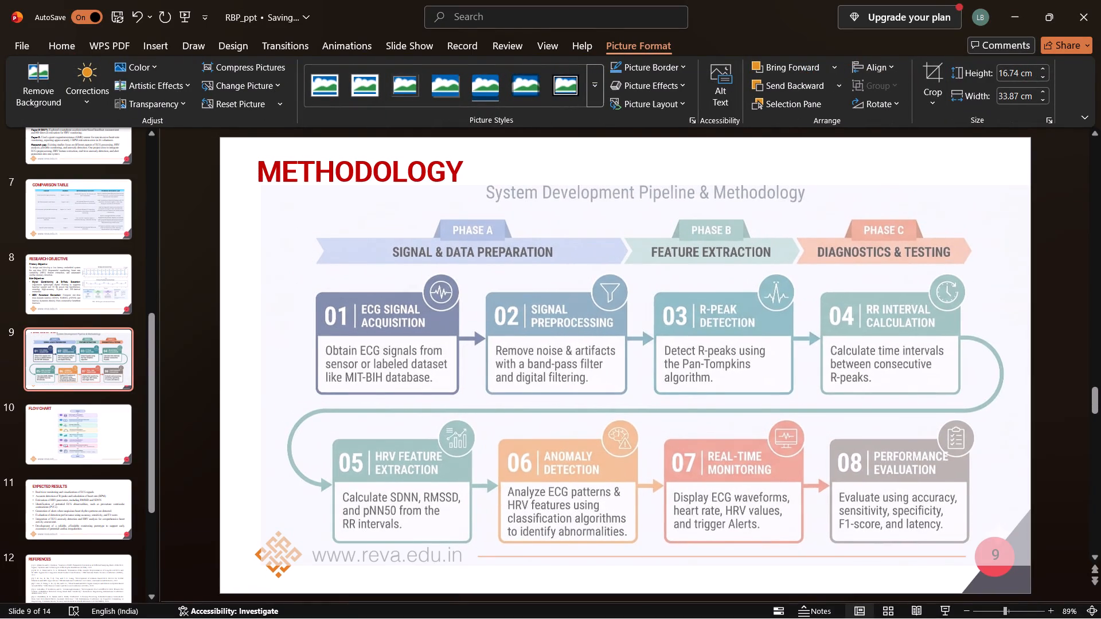
drag(261, 190, 262, 195)
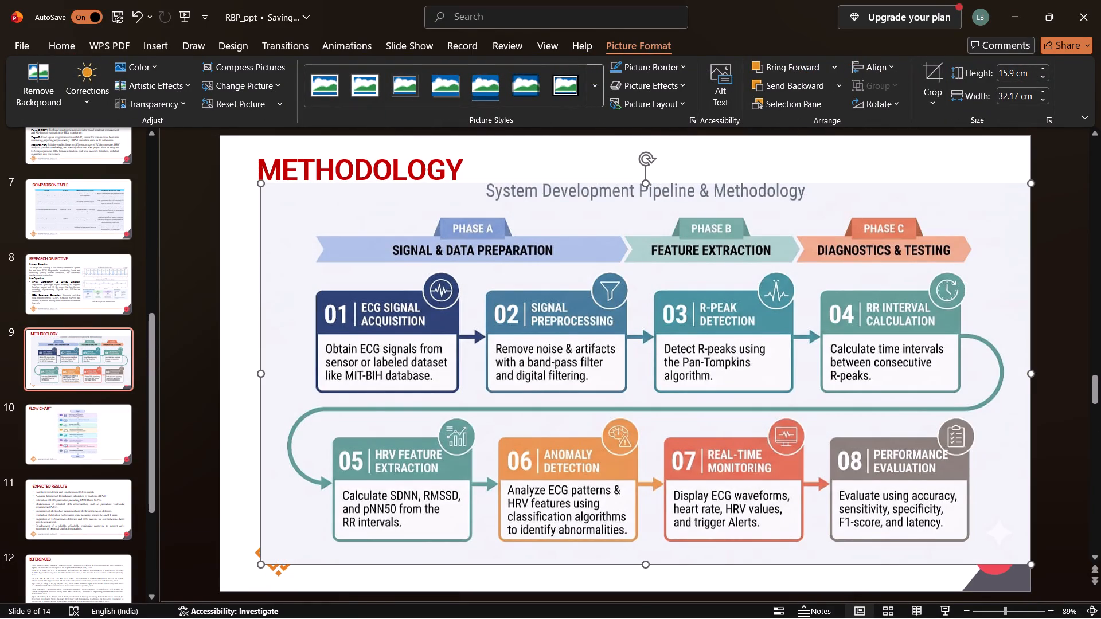
drag(639, 315, 618, 315)
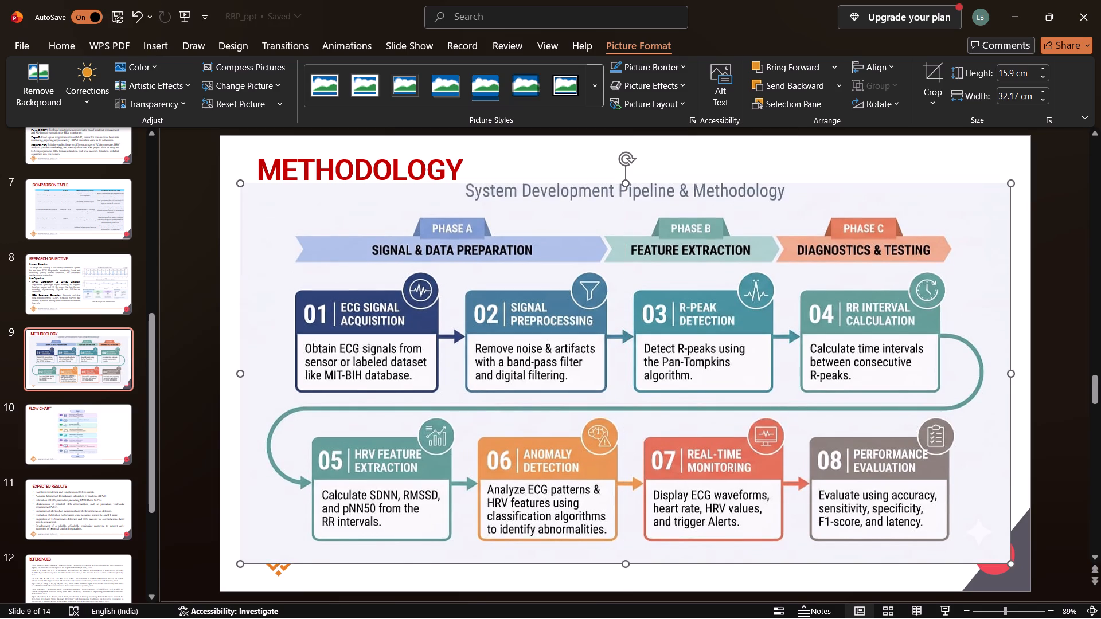
Raise the pipeline picture's bottom edge above the footer logo, making the picture about 14.32 cm high.
drag(623, 562, 628, 527)
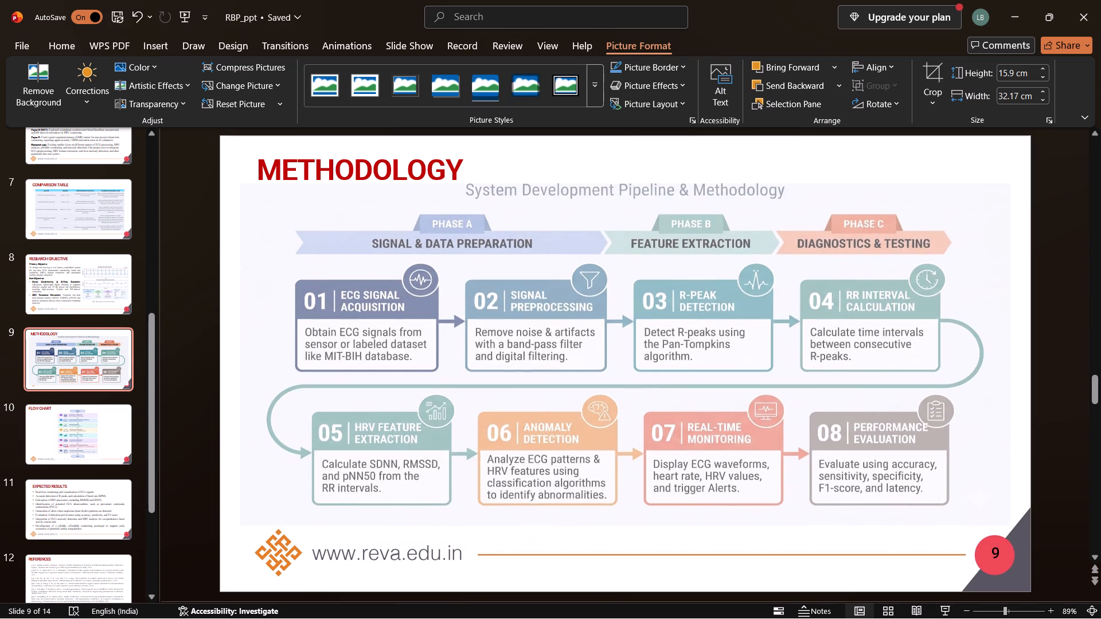
drag(628, 527, 628, 527)
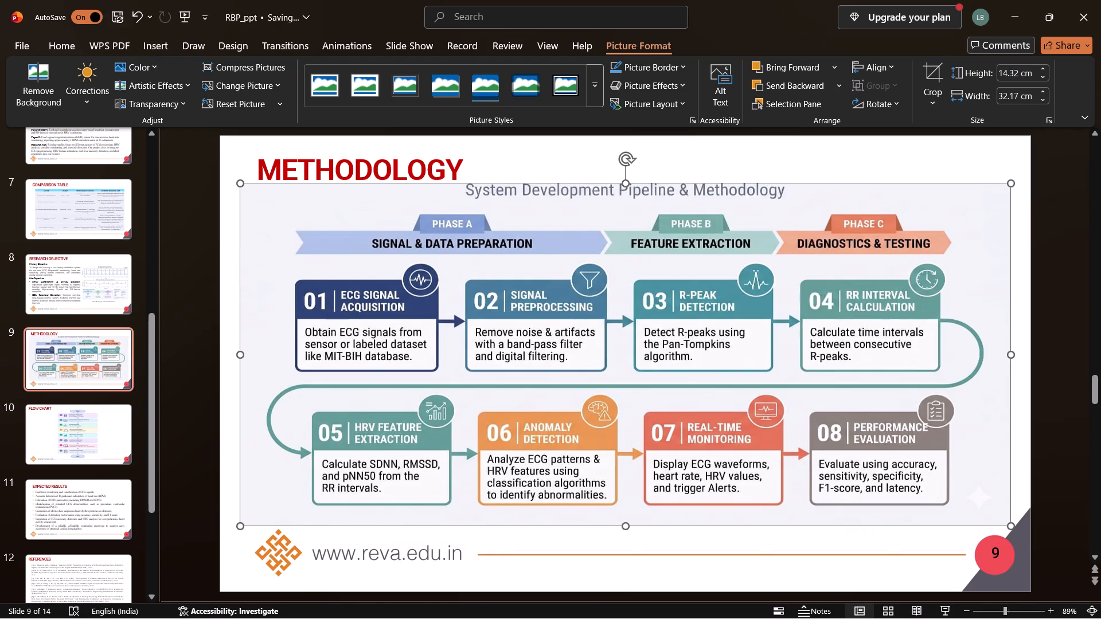
click(637, 568)
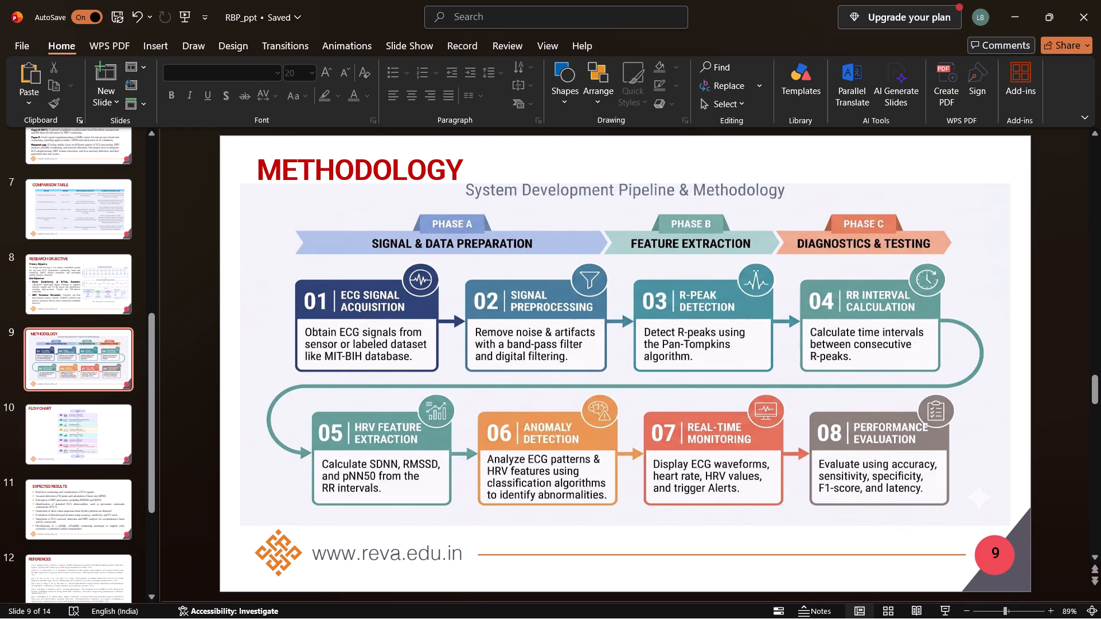
Copy the flow chart picture on slide 10, Flow Chart.
click(60, 426)
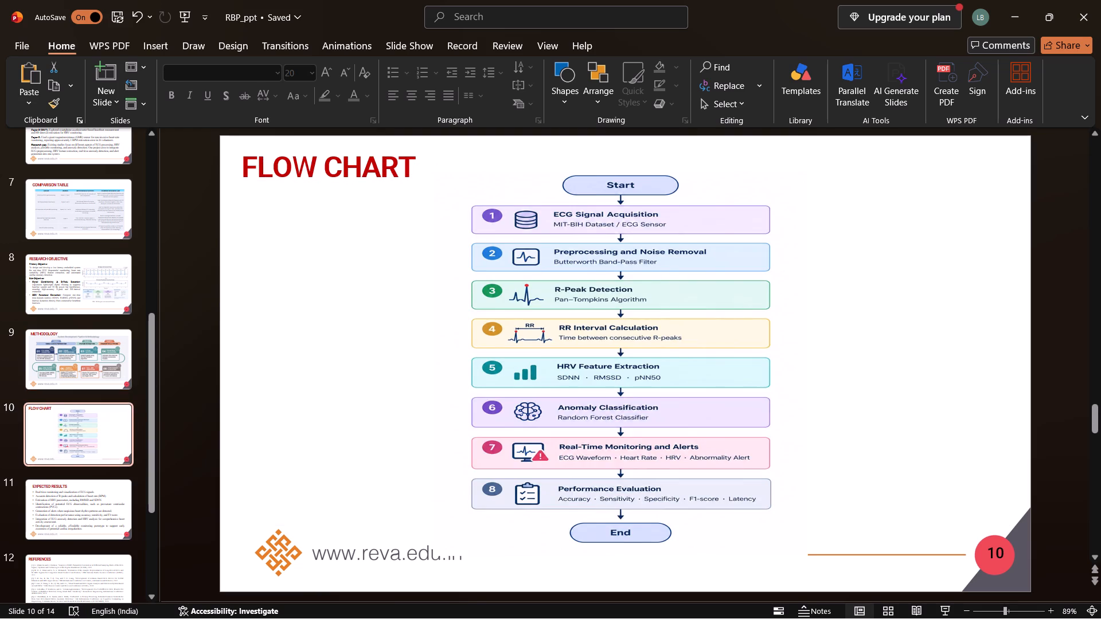
click(578, 348)
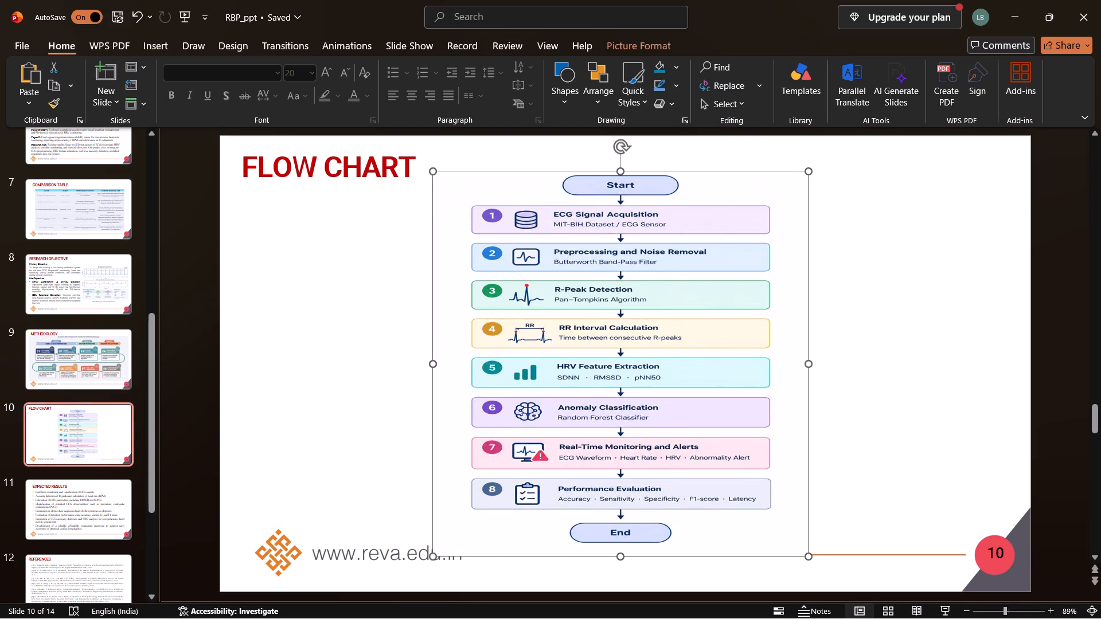
key(ctrl+c)
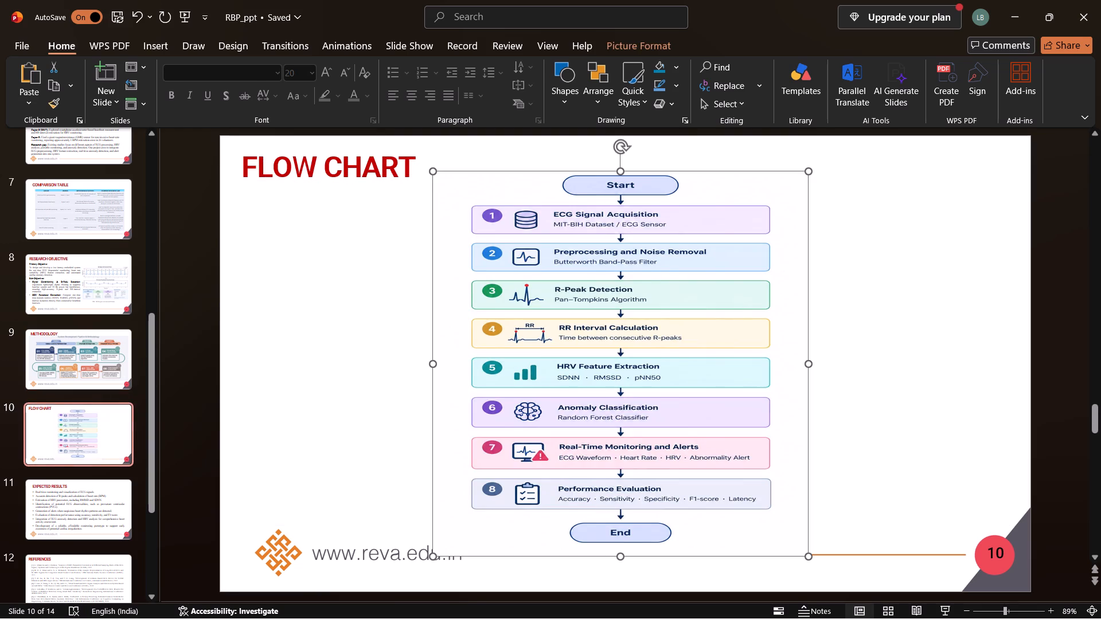
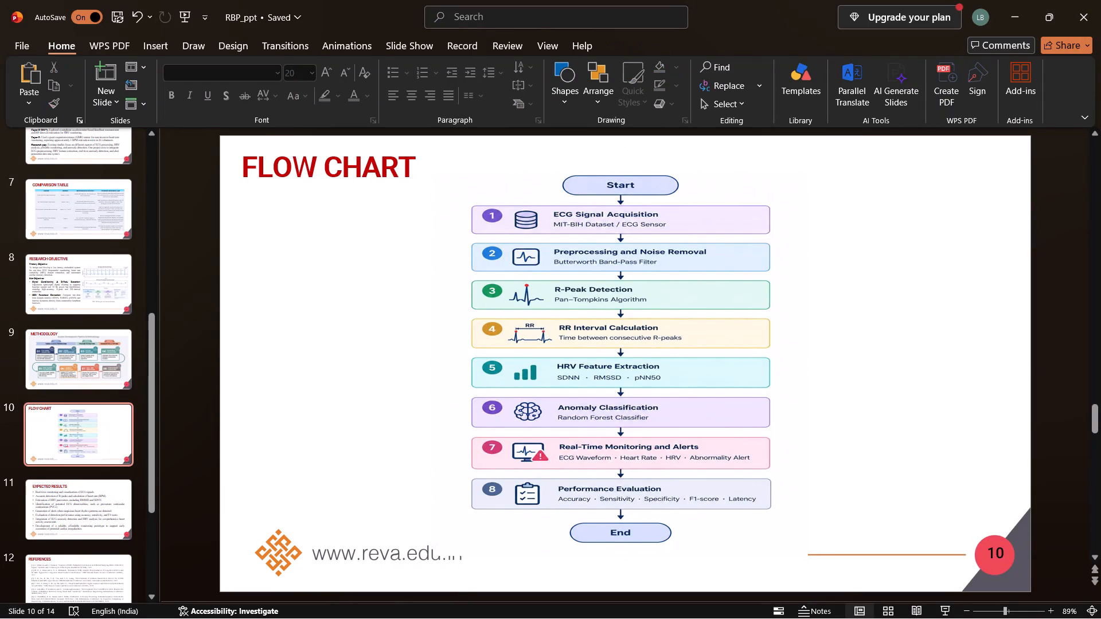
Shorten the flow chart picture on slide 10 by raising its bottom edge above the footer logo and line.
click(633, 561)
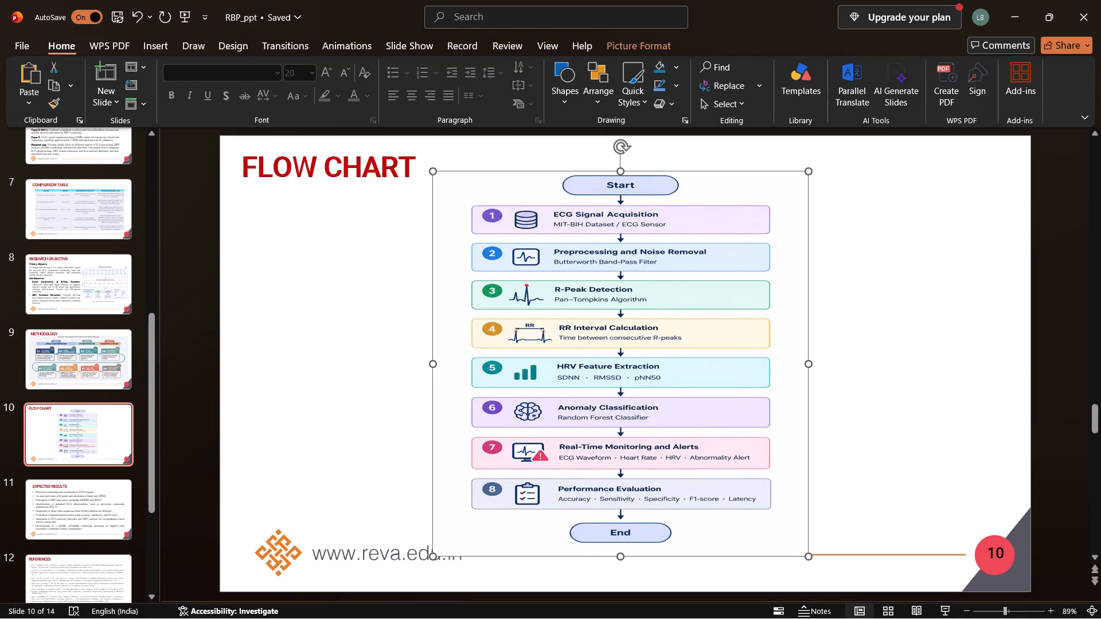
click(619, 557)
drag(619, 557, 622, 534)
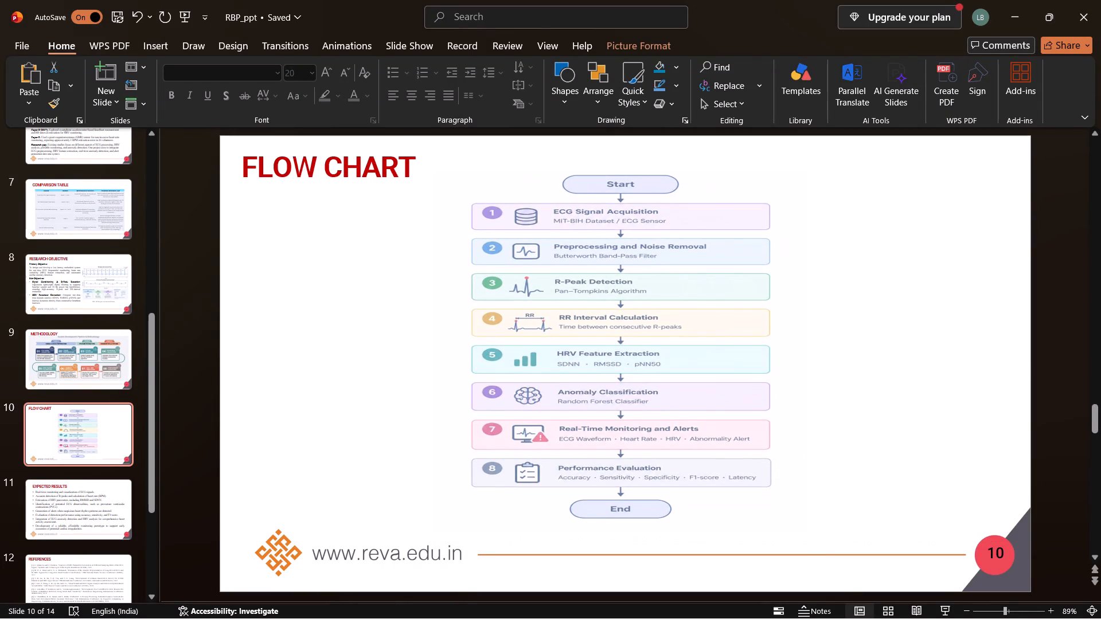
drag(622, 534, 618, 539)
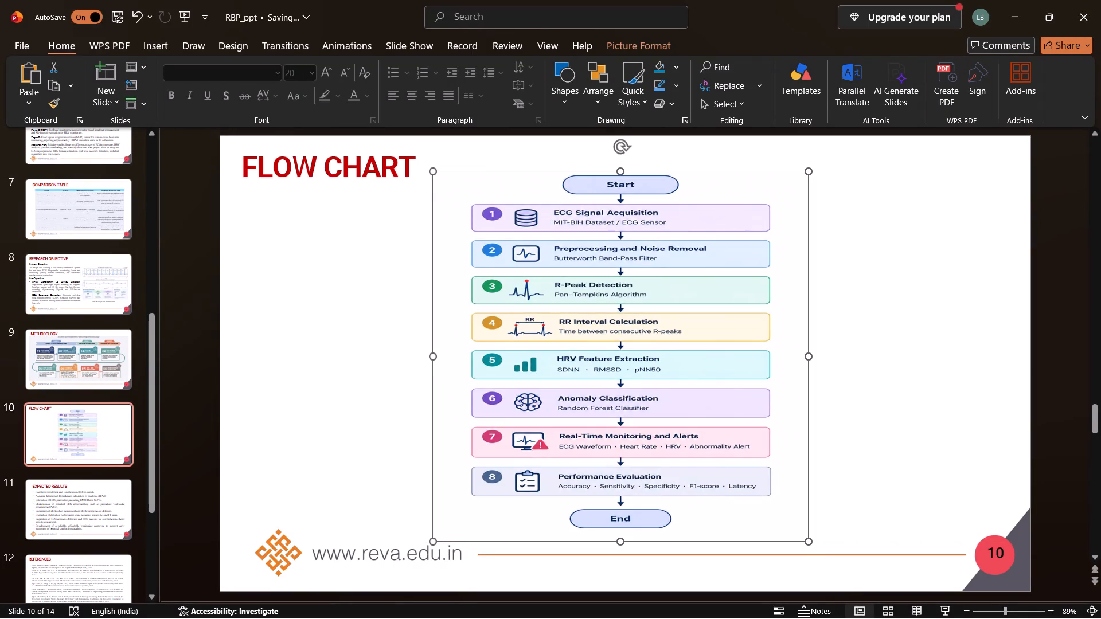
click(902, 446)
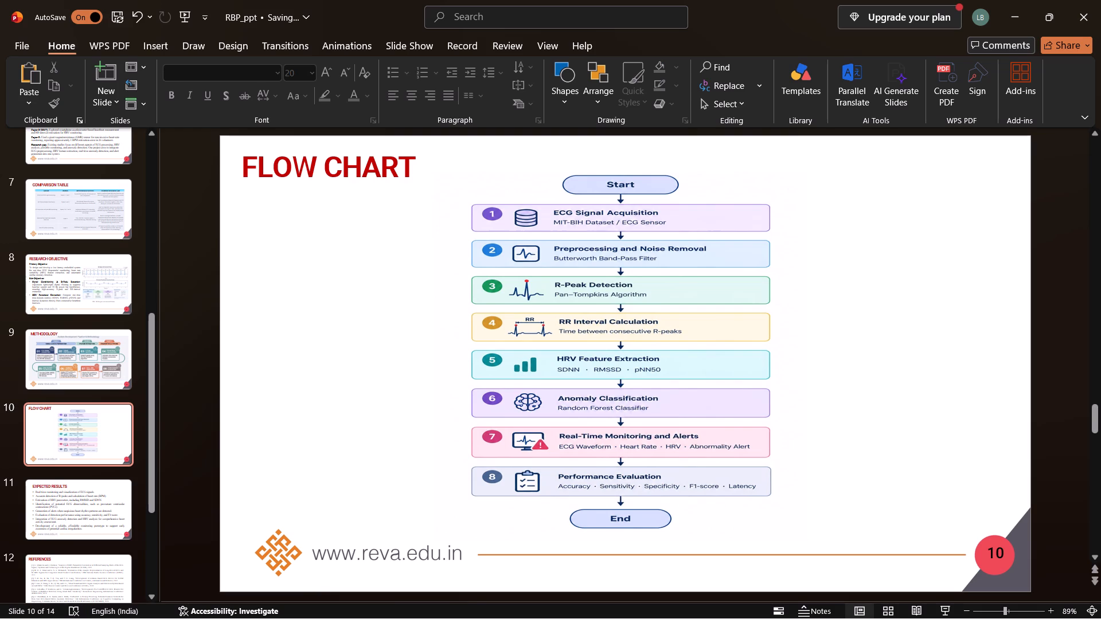
Delete slide 10, Flow Chart, from the presentation.
click(120, 427)
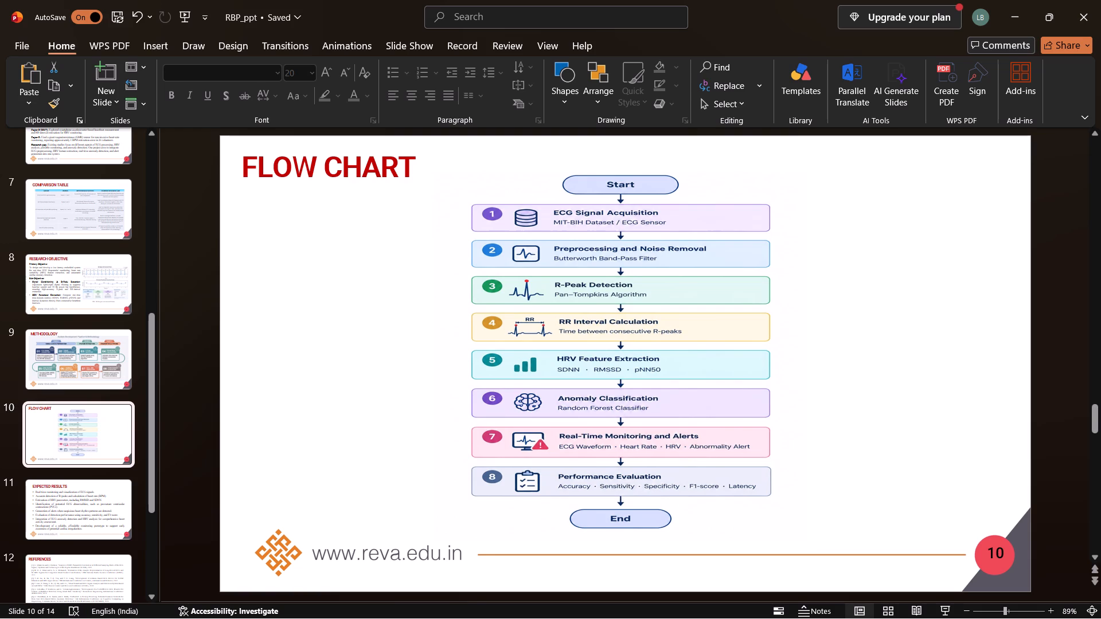
key(Delete)
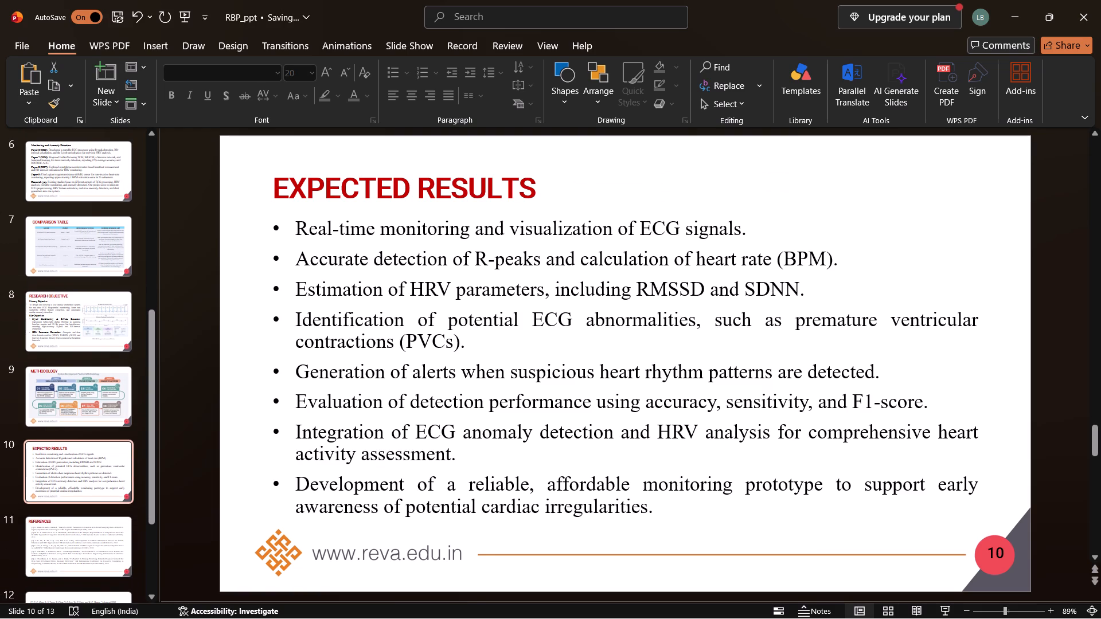
Review the slides in reverse order from Methodology back to the title slide.
click(104, 397)
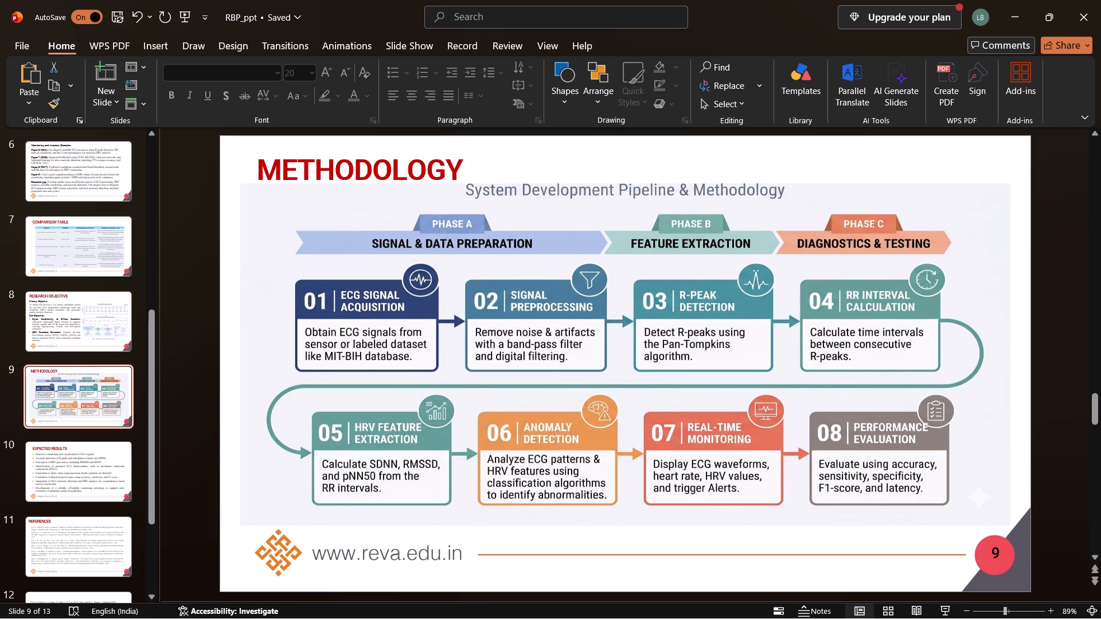
click(82, 309)
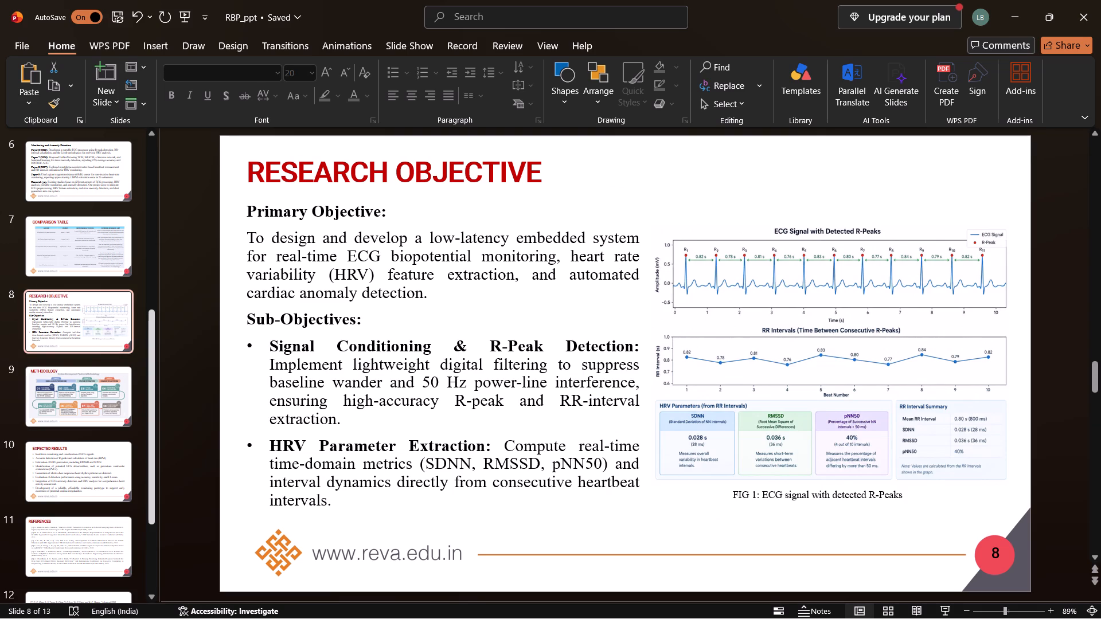
click(104, 232)
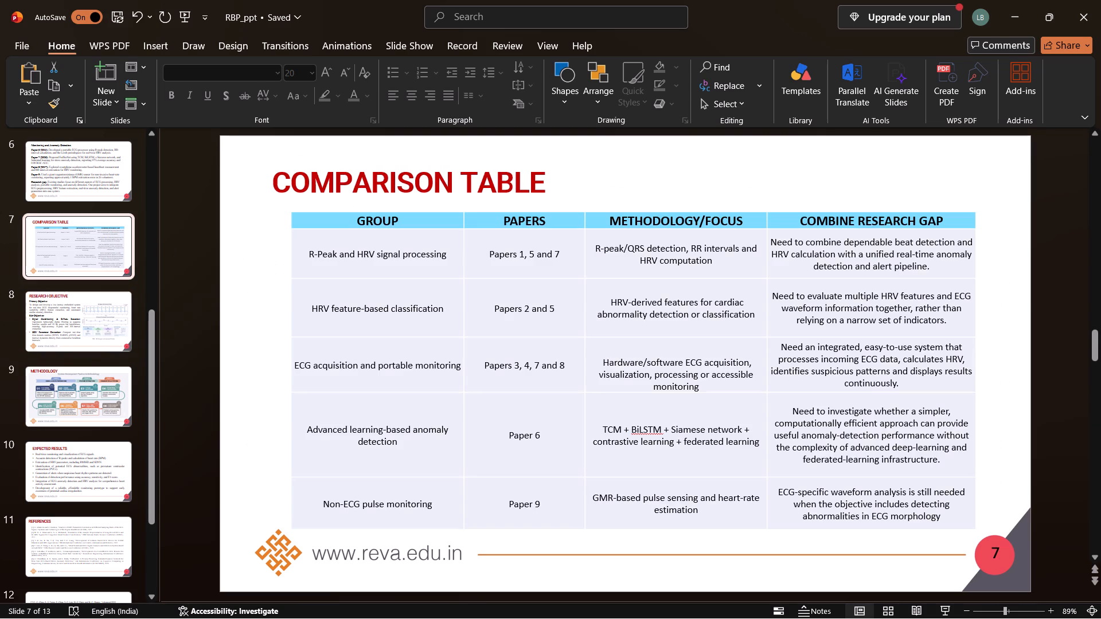
scroll(104, 232, up, 1)
click(84, 275)
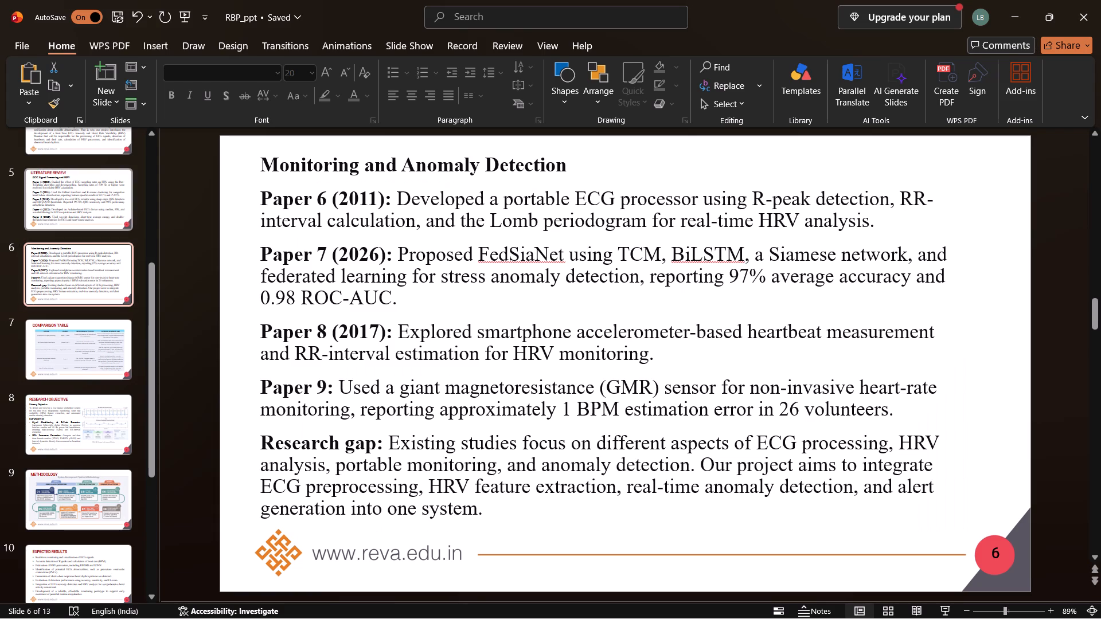
click(111, 194)
scroll(102, 221, up, 1)
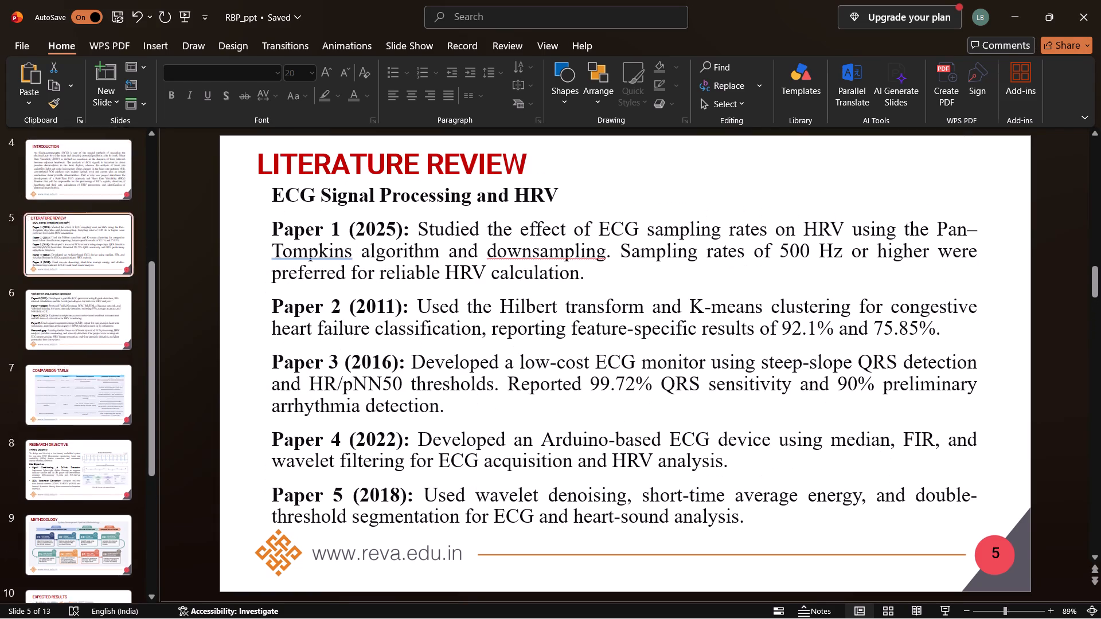
scroll(102, 221, up, 1)
click(59, 304)
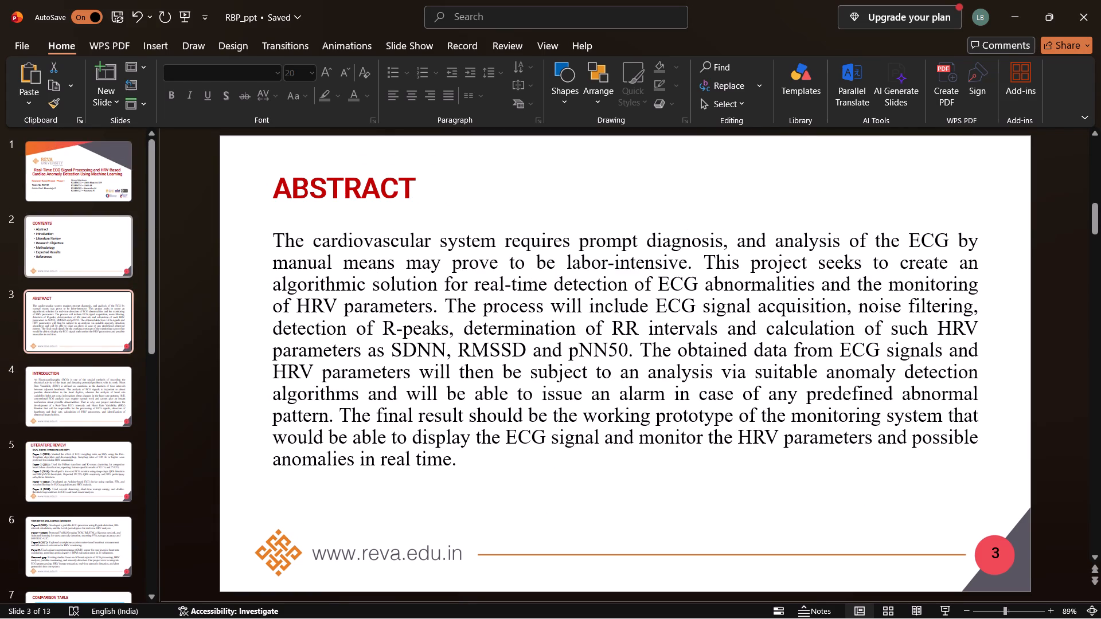
click(80, 248)
click(99, 167)
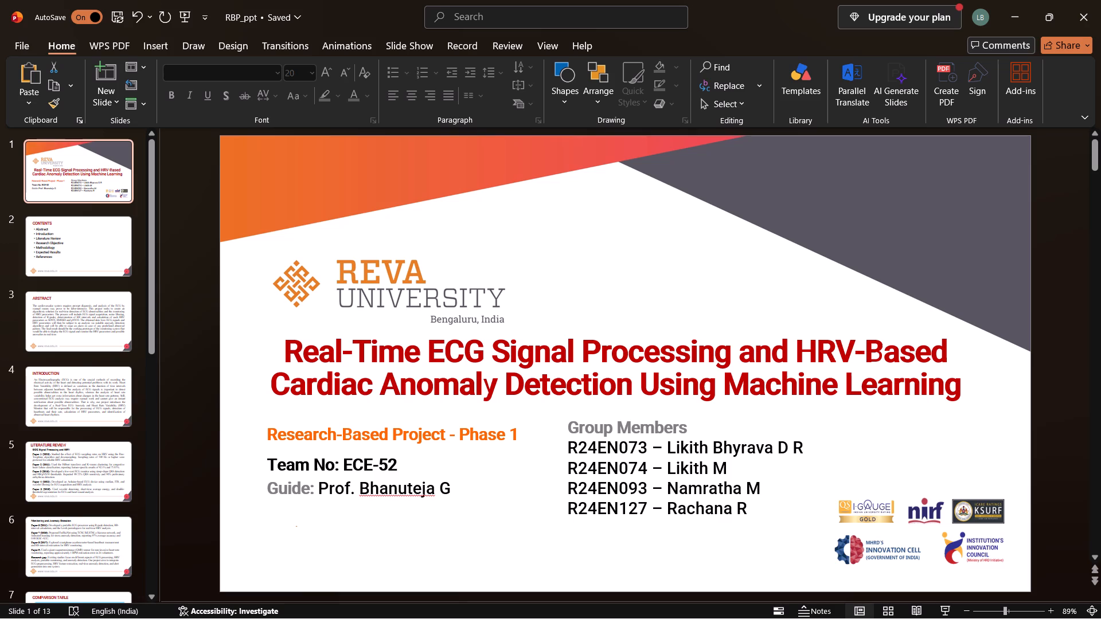
Check the closing slides and go back through References, Expected Results and Methodology to Research Objective and Comparison Table.
scroll(674, 507, down, 9)
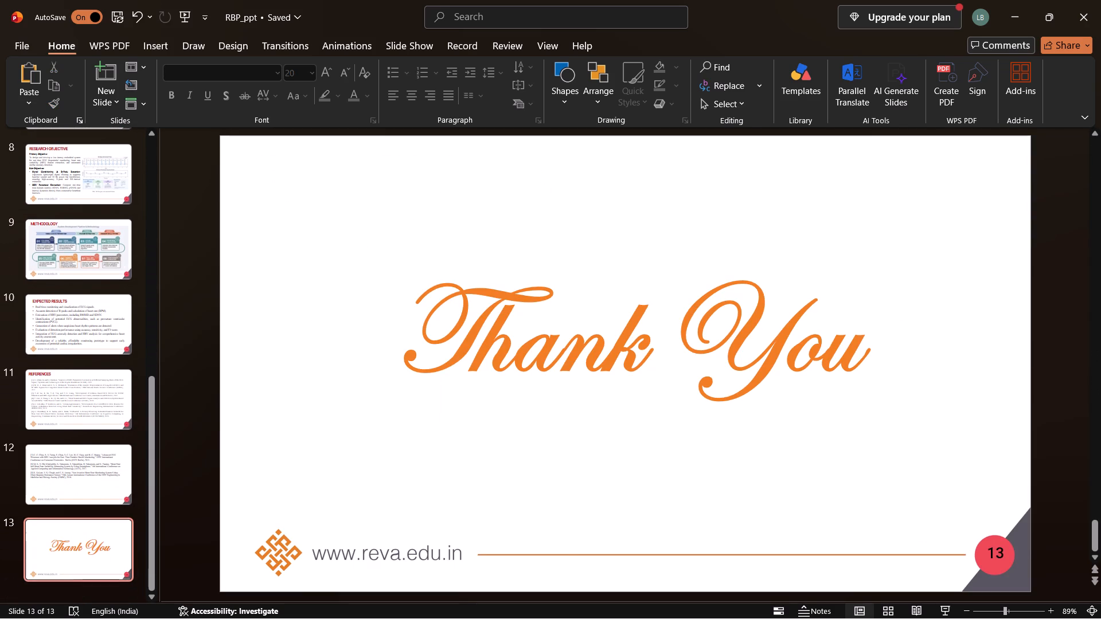
scroll(674, 507, down, 1)
click(110, 472)
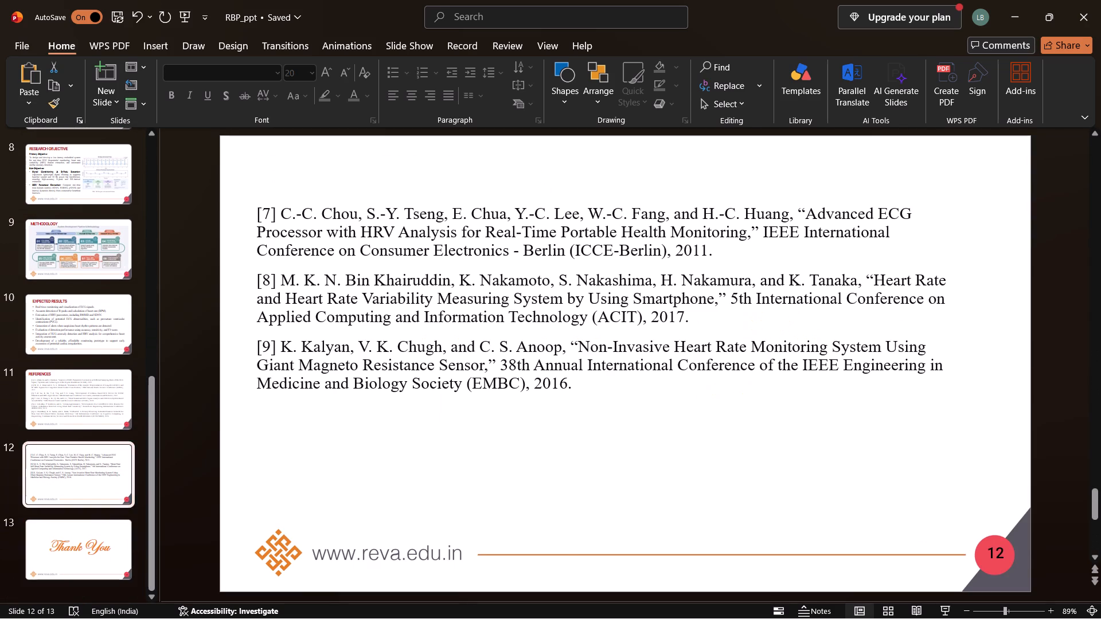
click(97, 394)
click(119, 305)
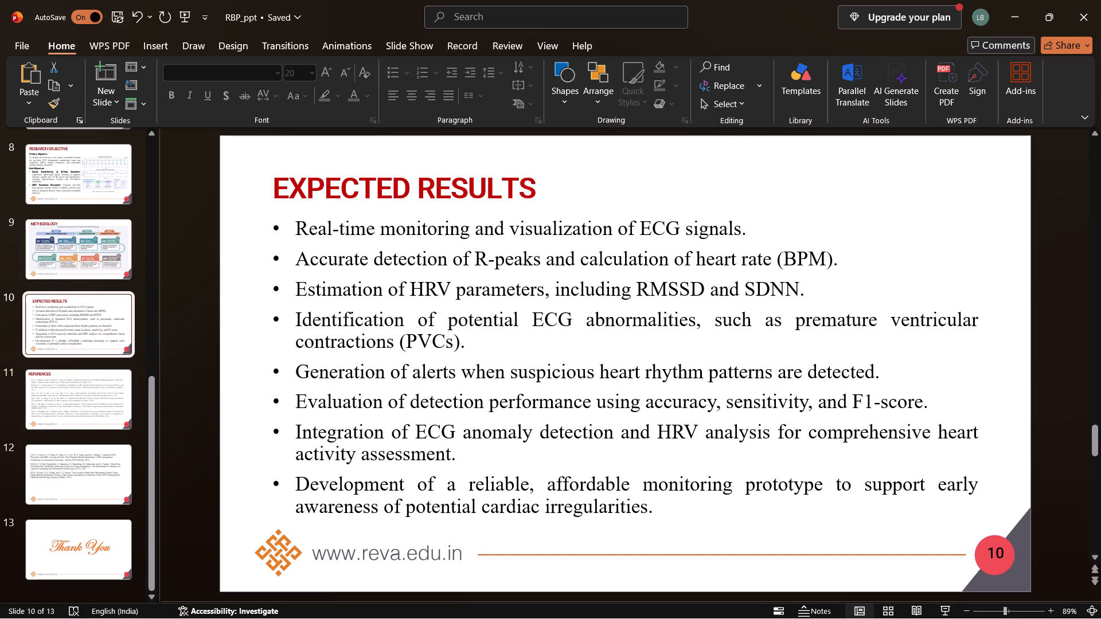
click(69, 245)
scroll(69, 245, up, 1)
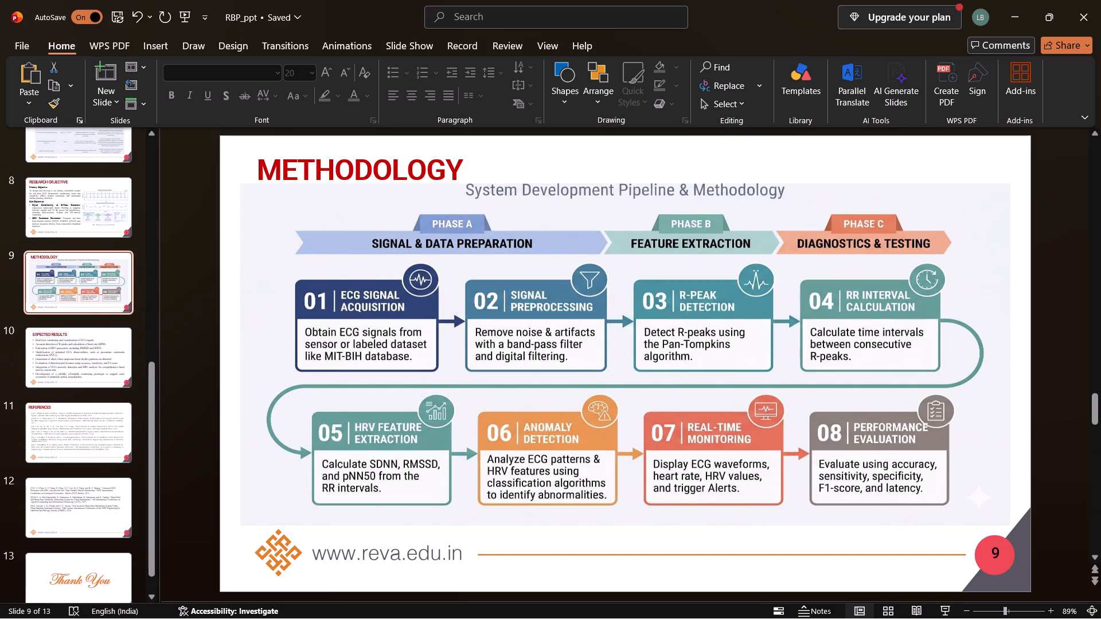
scroll(69, 245, up, 1)
click(69, 245)
click(60, 275)
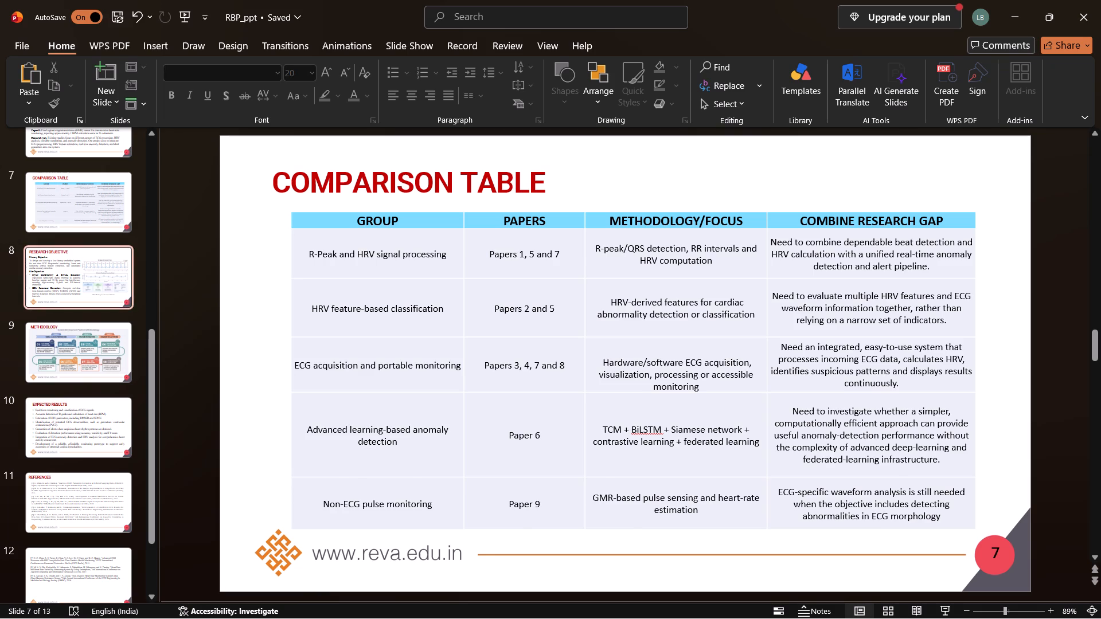
Add a "Comparison Table" bullet between Literature Review and Research Objective on the Contents slide.
scroll(60, 275, up, 3)
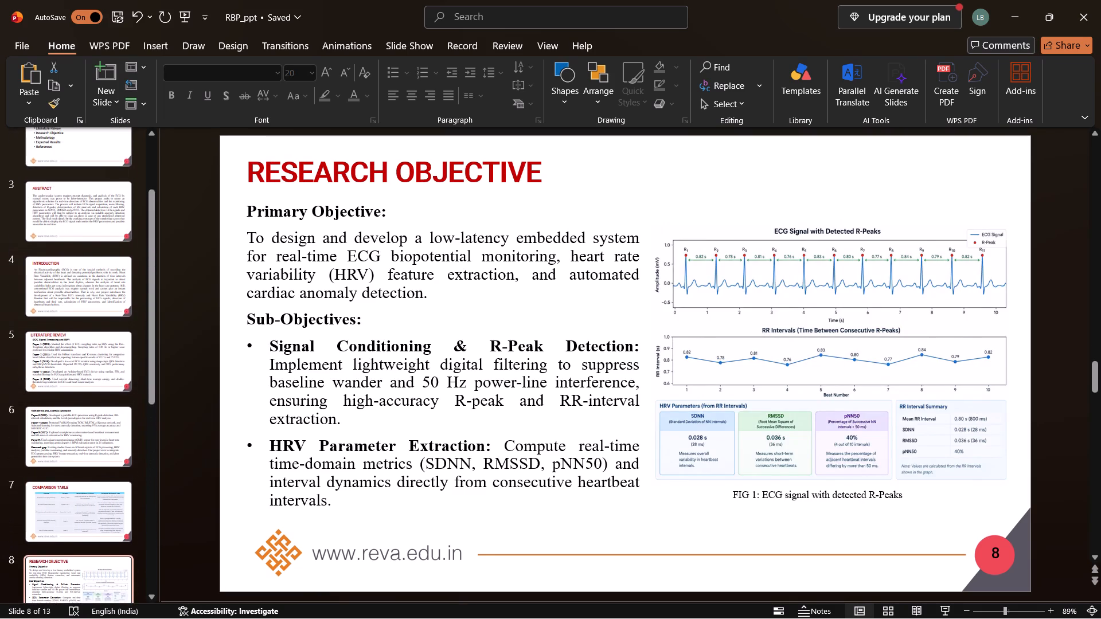
scroll(60, 275, up, 3)
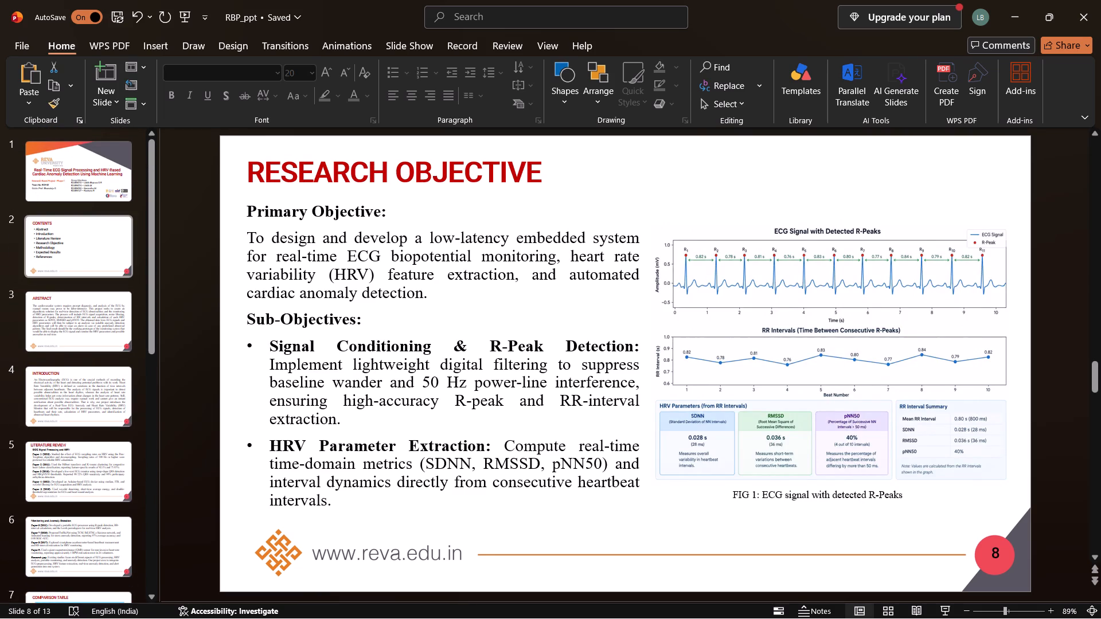
click(69, 242)
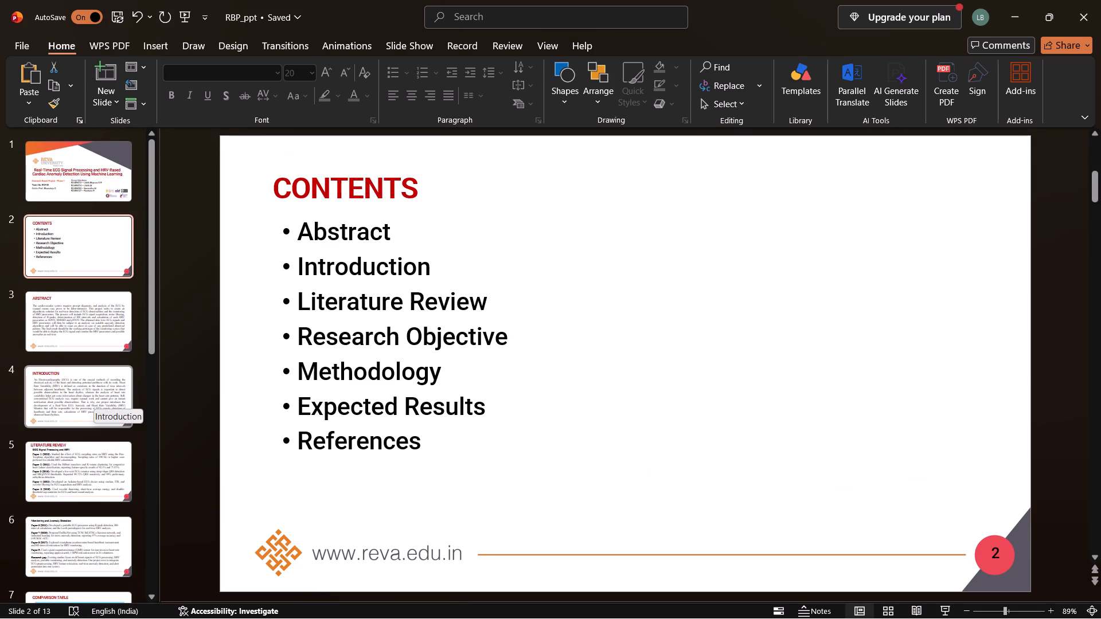
scroll(88, 406, down, 1)
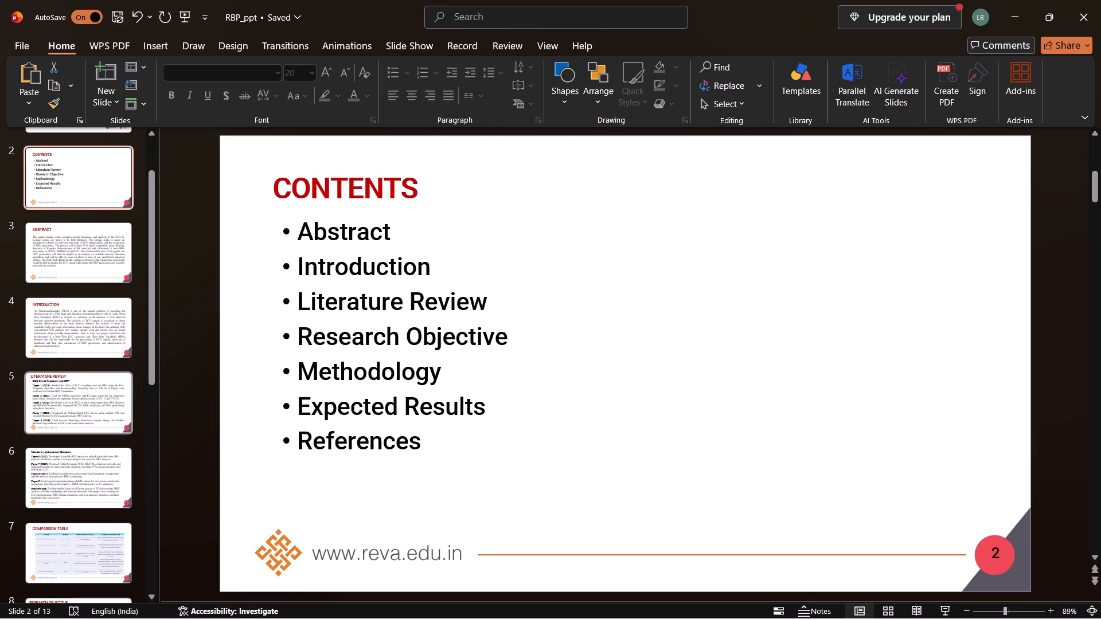
scroll(88, 406, down, 1)
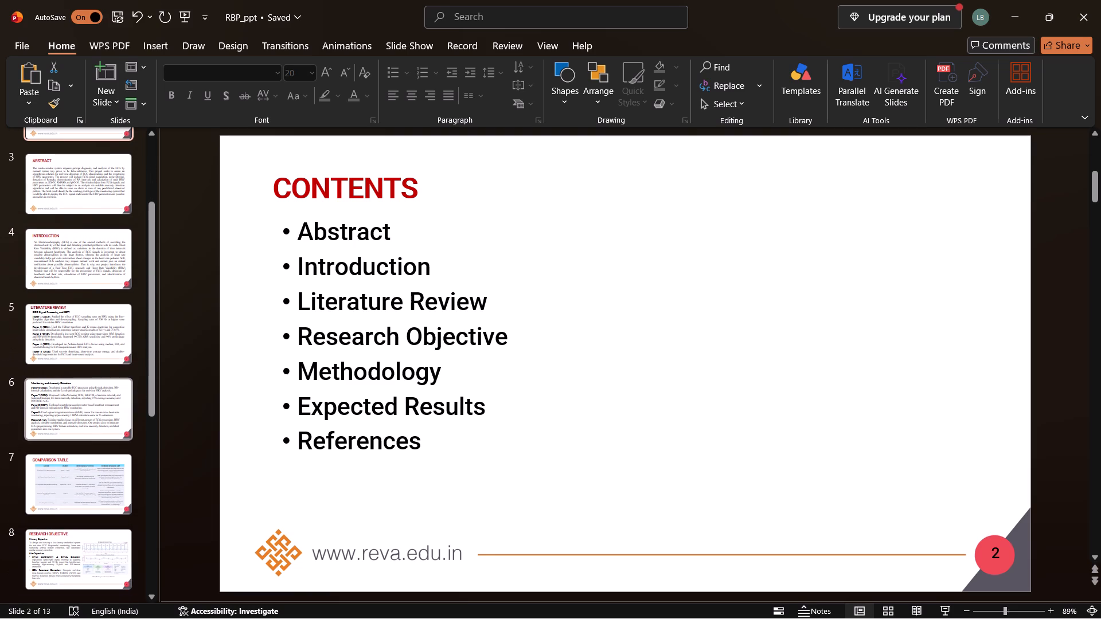
scroll(88, 406, down, 1)
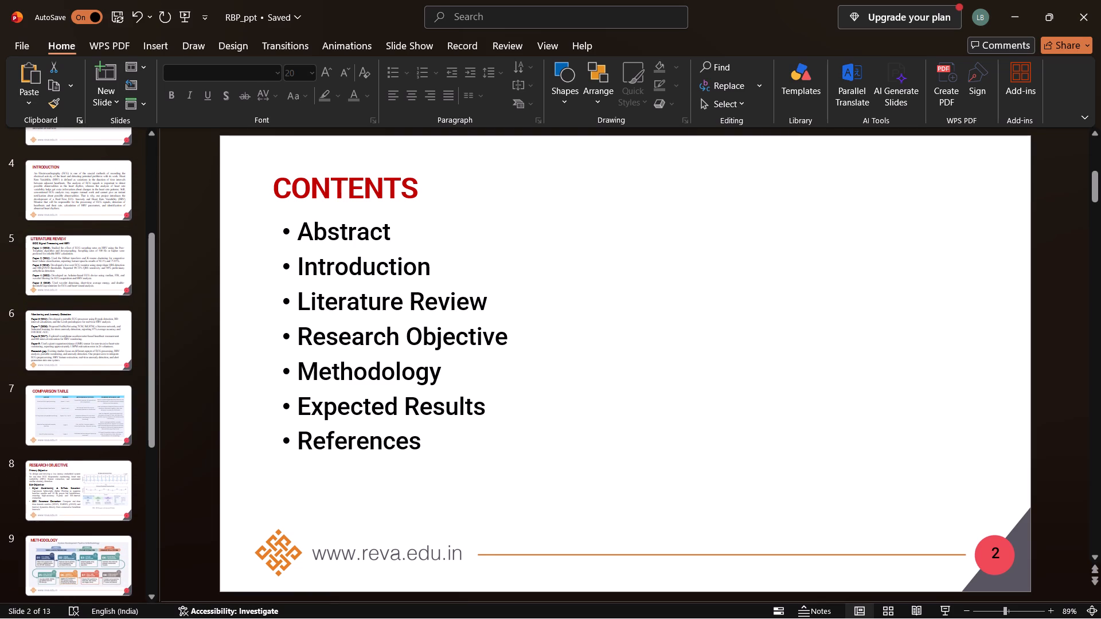
click(498, 303)
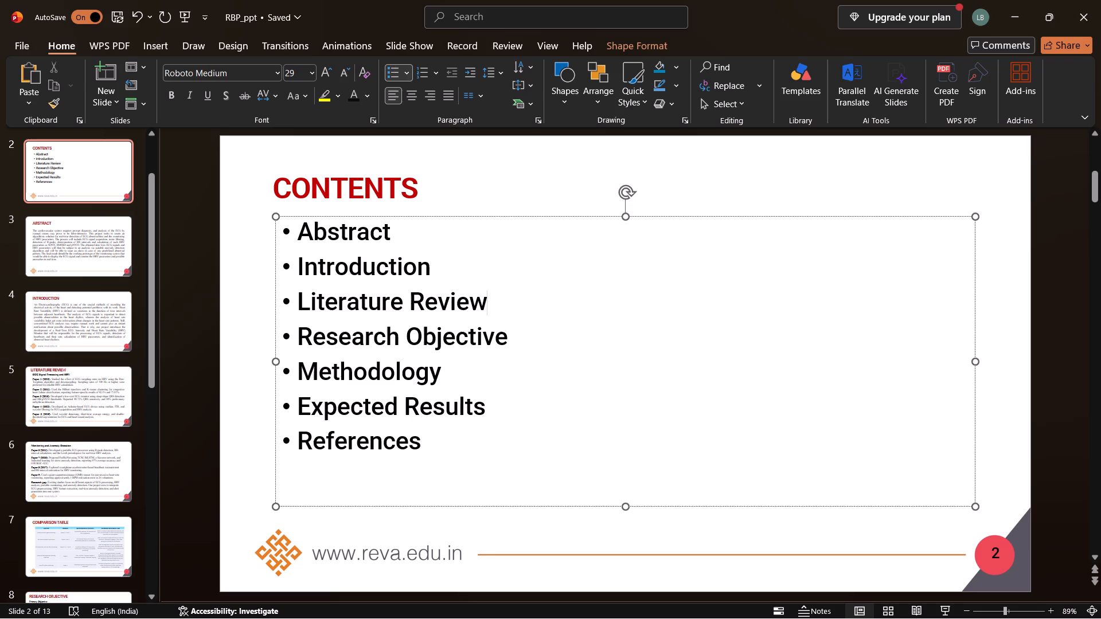
key(Return)
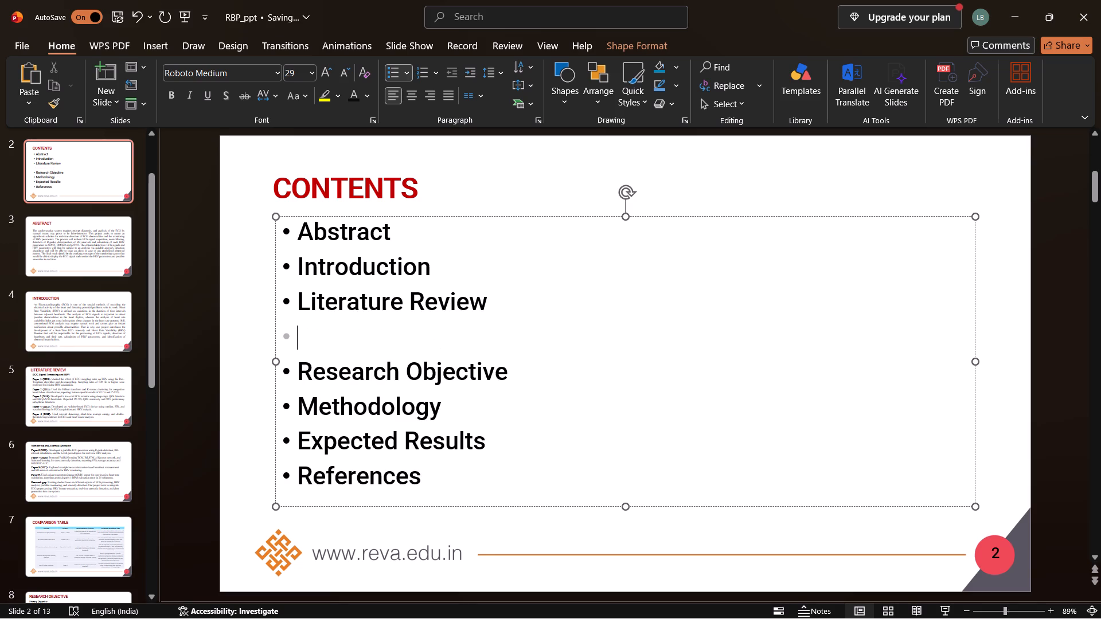
text(Co)
text(mparis)
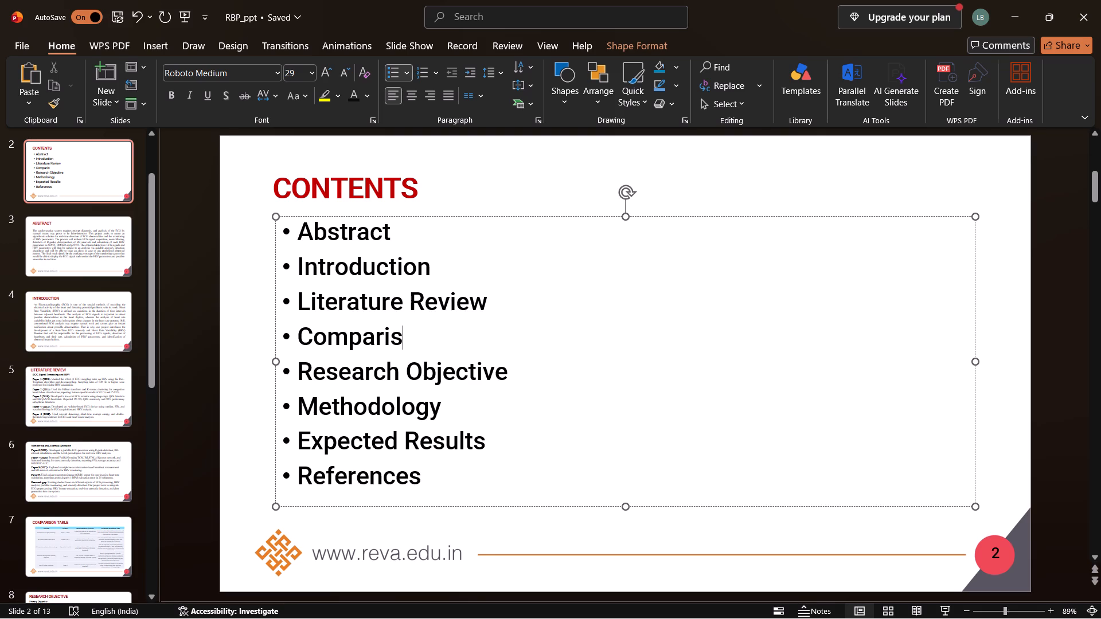
text(on)
key(space)
text(Table)
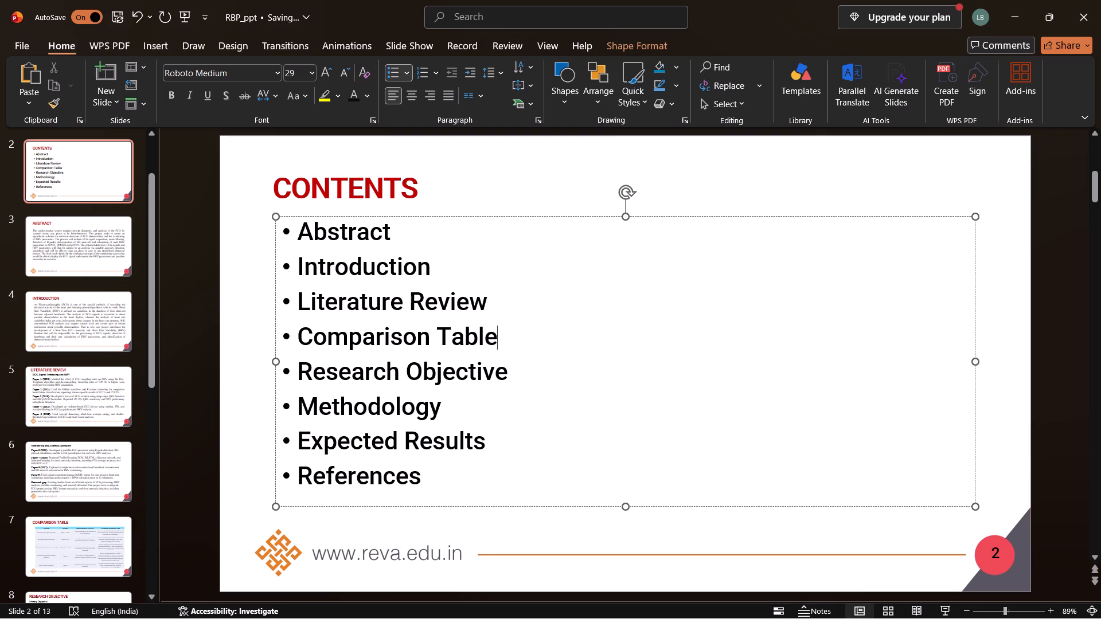
click(91, 552)
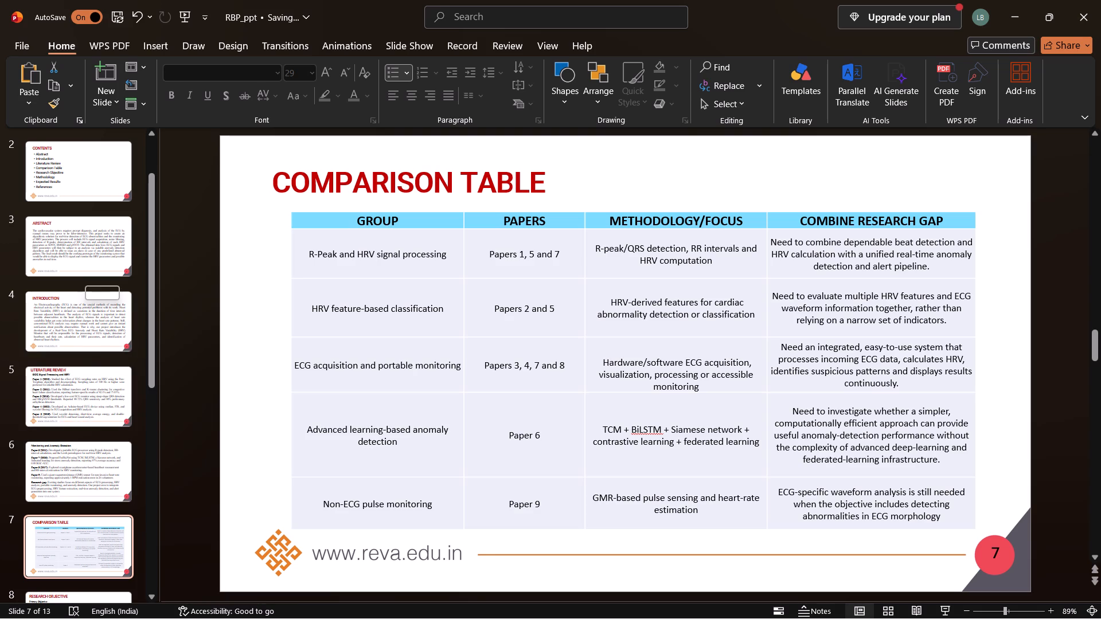
Review the Contents slide against the sequence of slides through to the closing Thank You slide.
scroll(89, 511, up, 2)
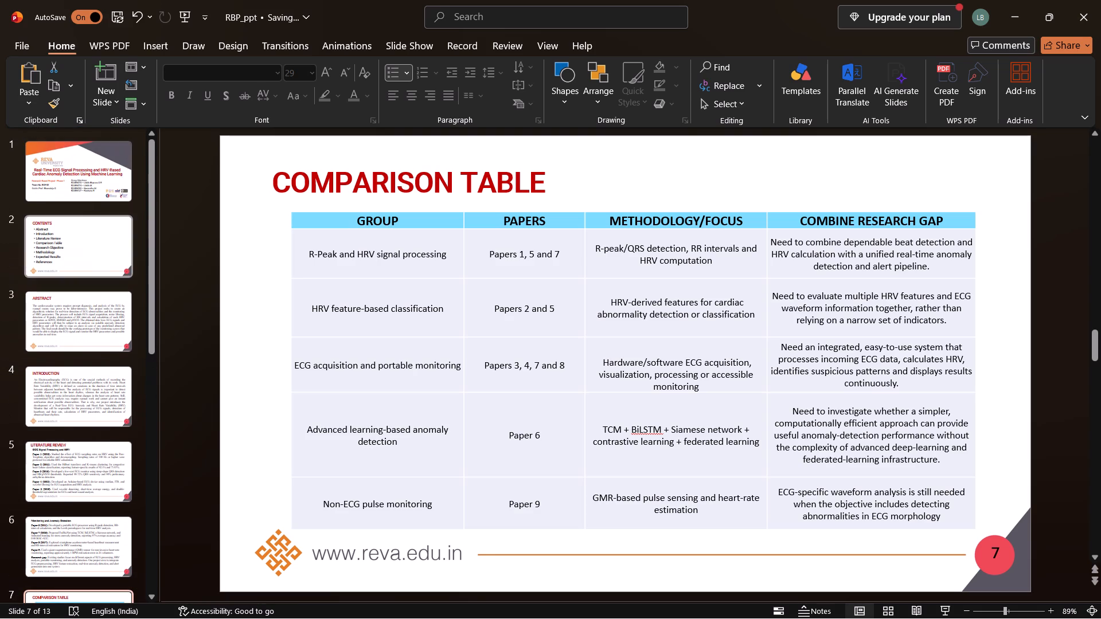
click(62, 254)
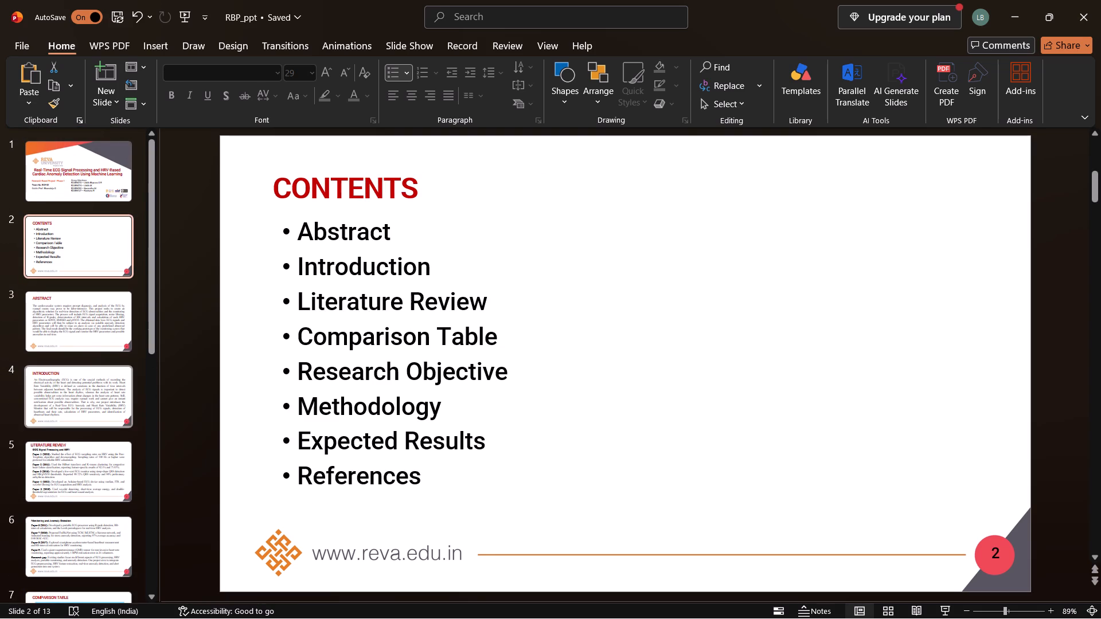
scroll(87, 520, down, 1)
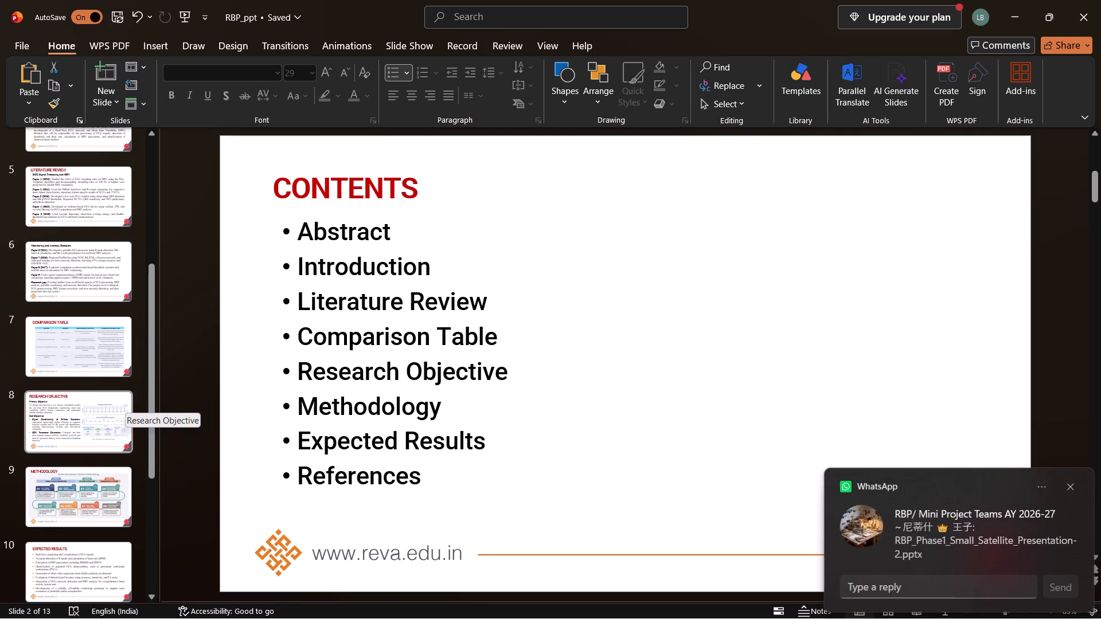
scroll(85, 428, down, 2)
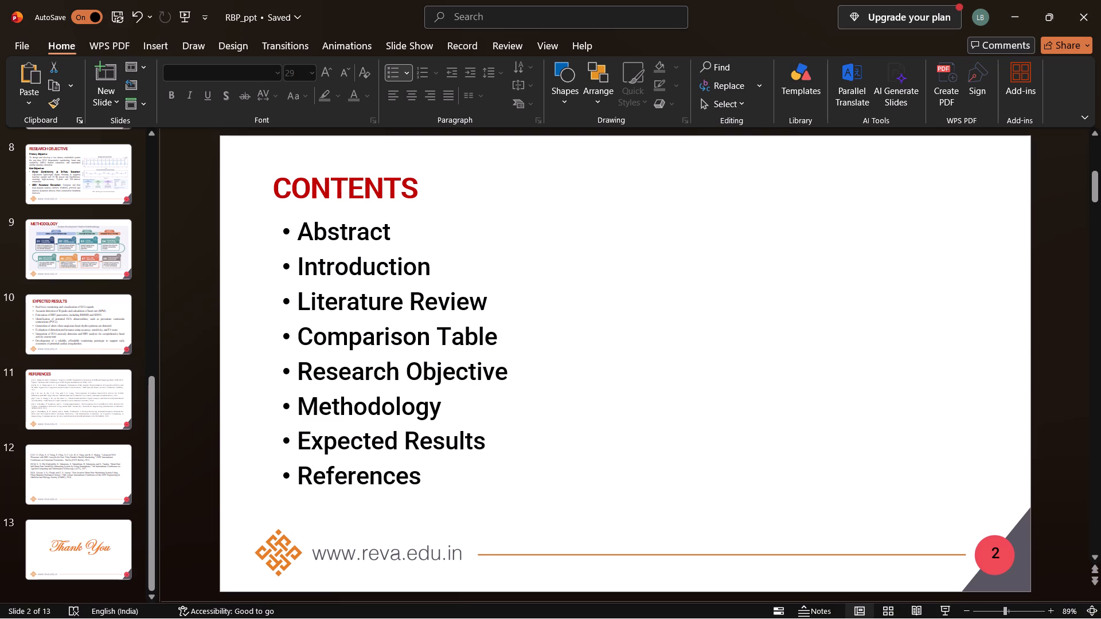
scroll(386, 380, up, 11)
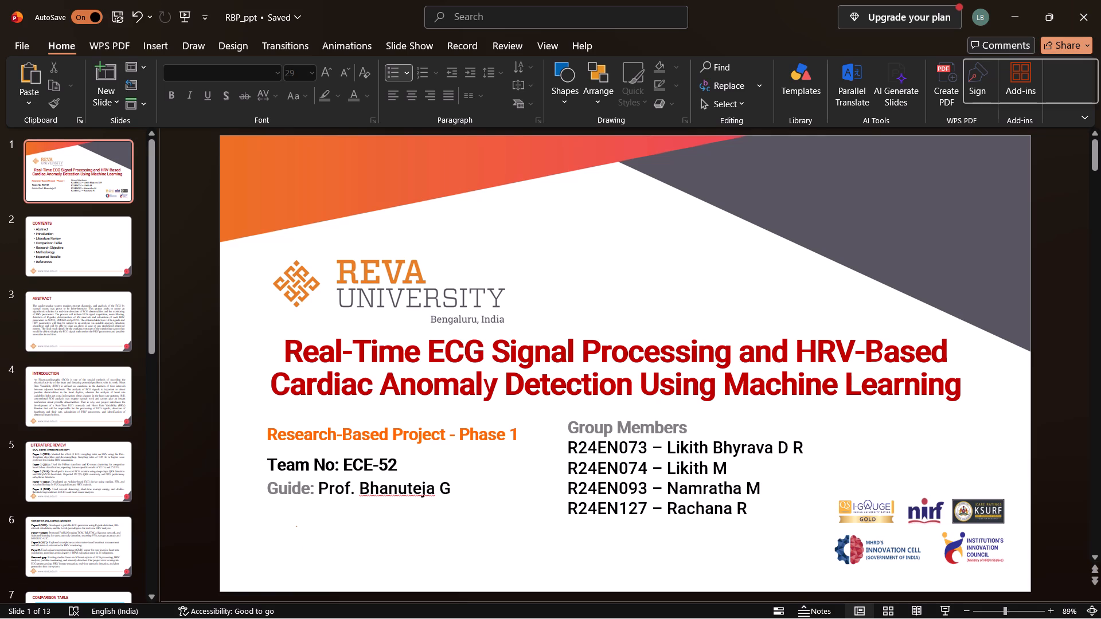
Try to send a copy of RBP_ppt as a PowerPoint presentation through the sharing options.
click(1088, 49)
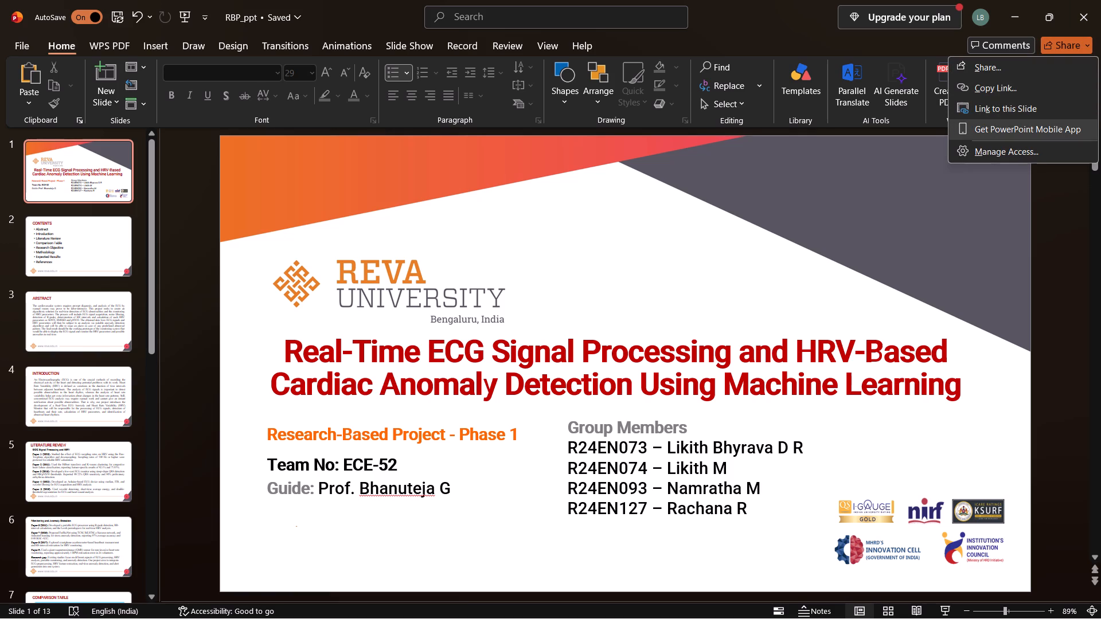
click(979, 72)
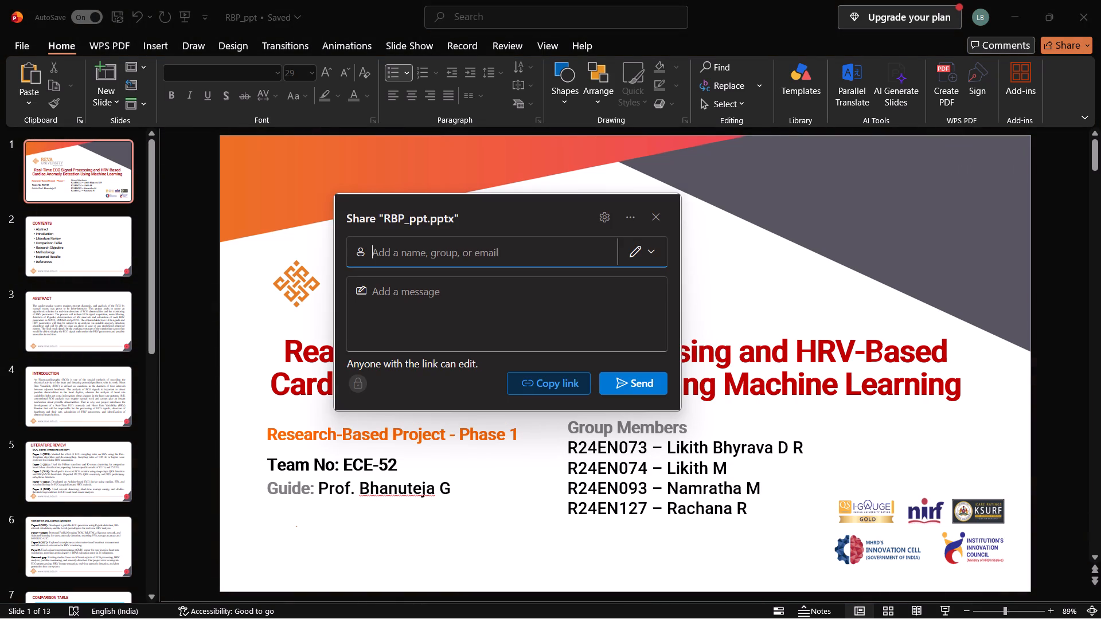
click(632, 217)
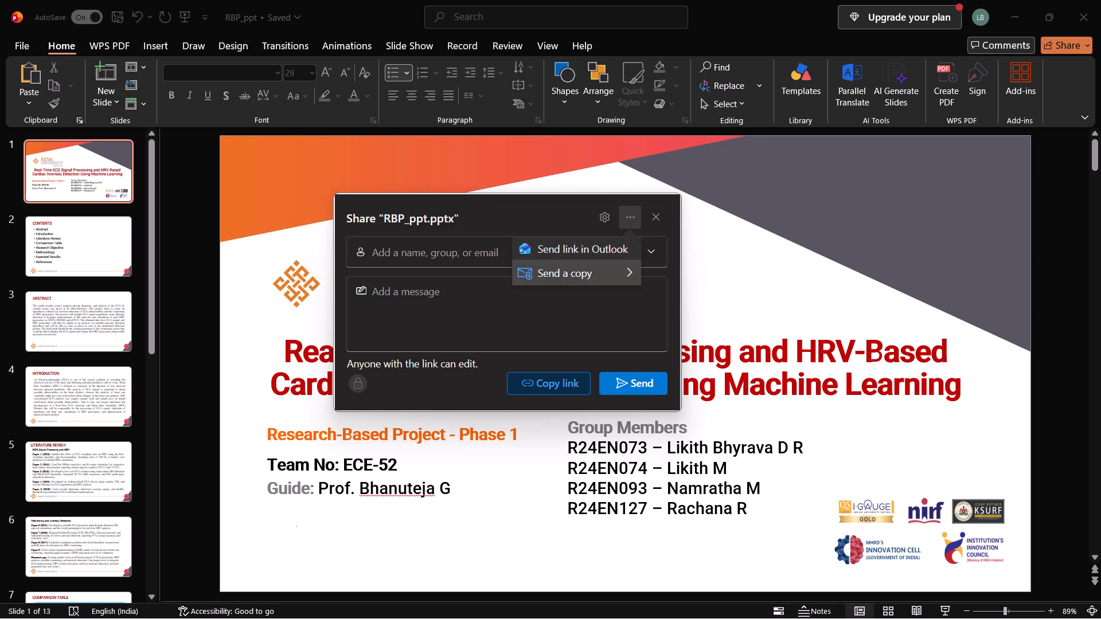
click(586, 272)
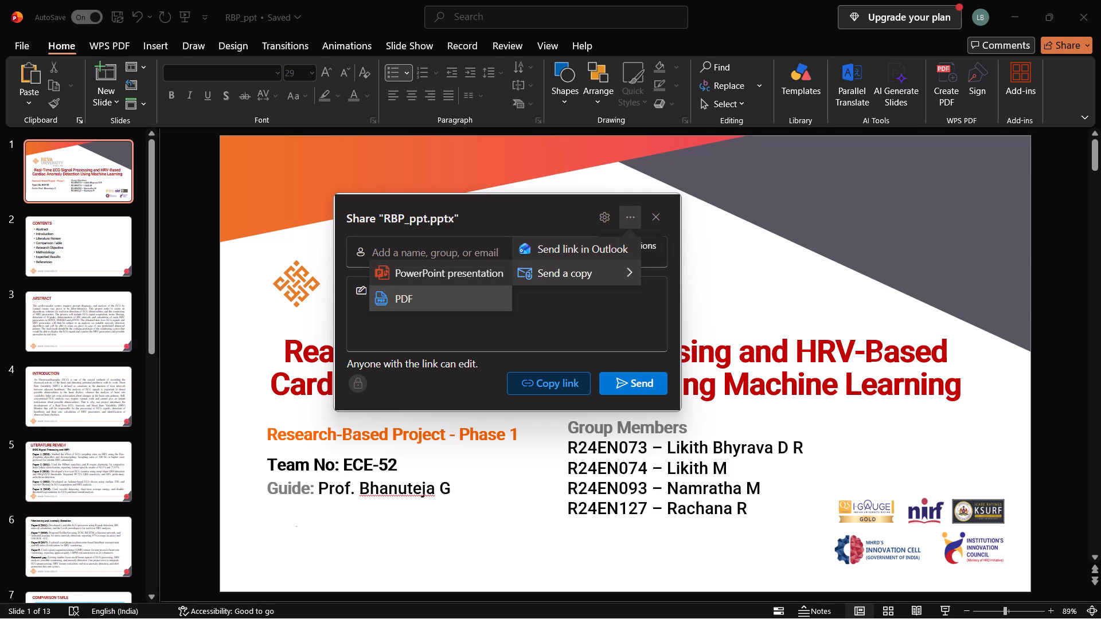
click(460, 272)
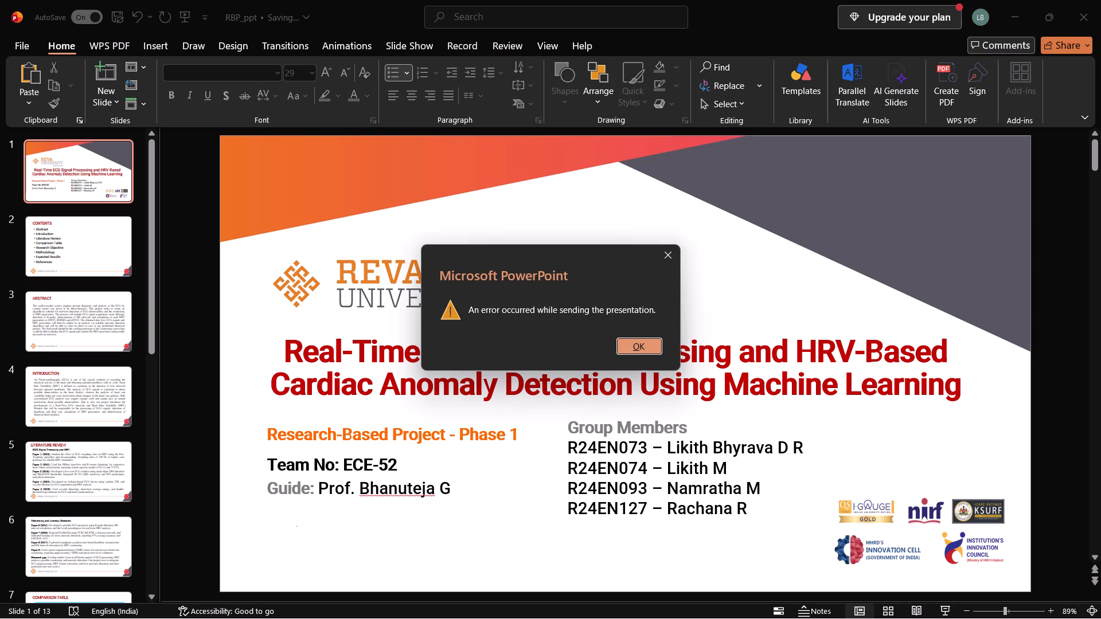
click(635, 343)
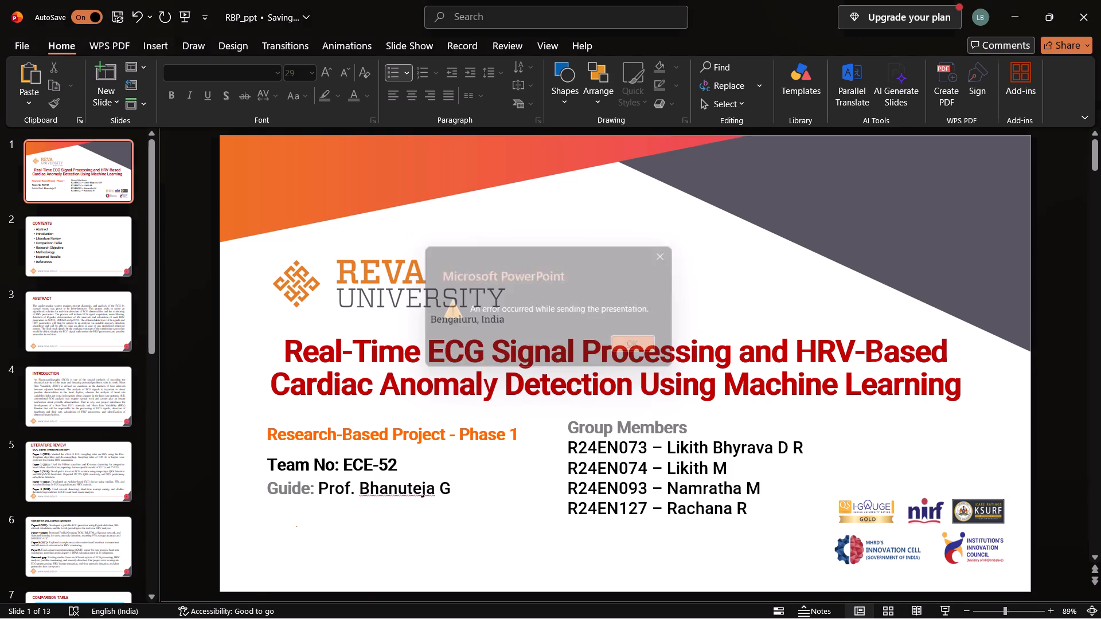
Open the sharing dialog for the RBP_ppt presentation again.
click(1061, 44)
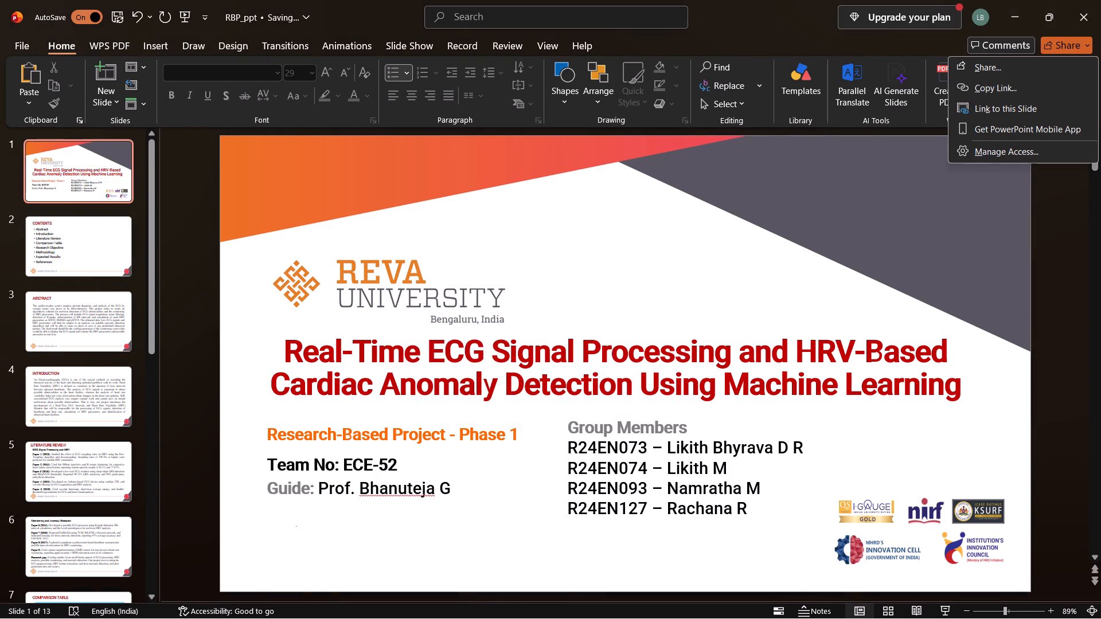
click(970, 72)
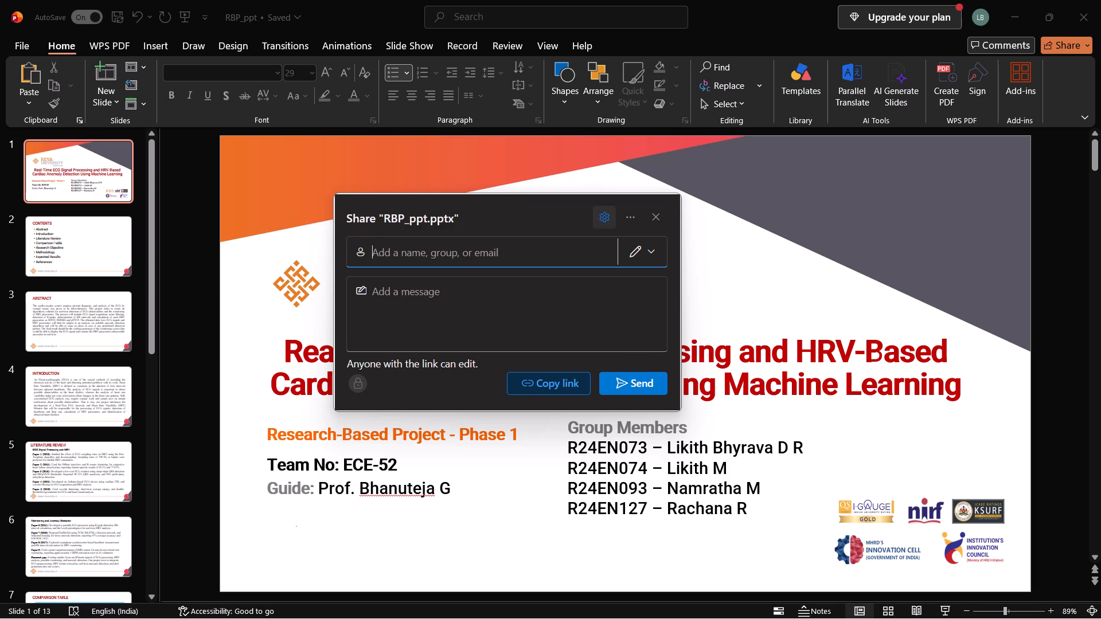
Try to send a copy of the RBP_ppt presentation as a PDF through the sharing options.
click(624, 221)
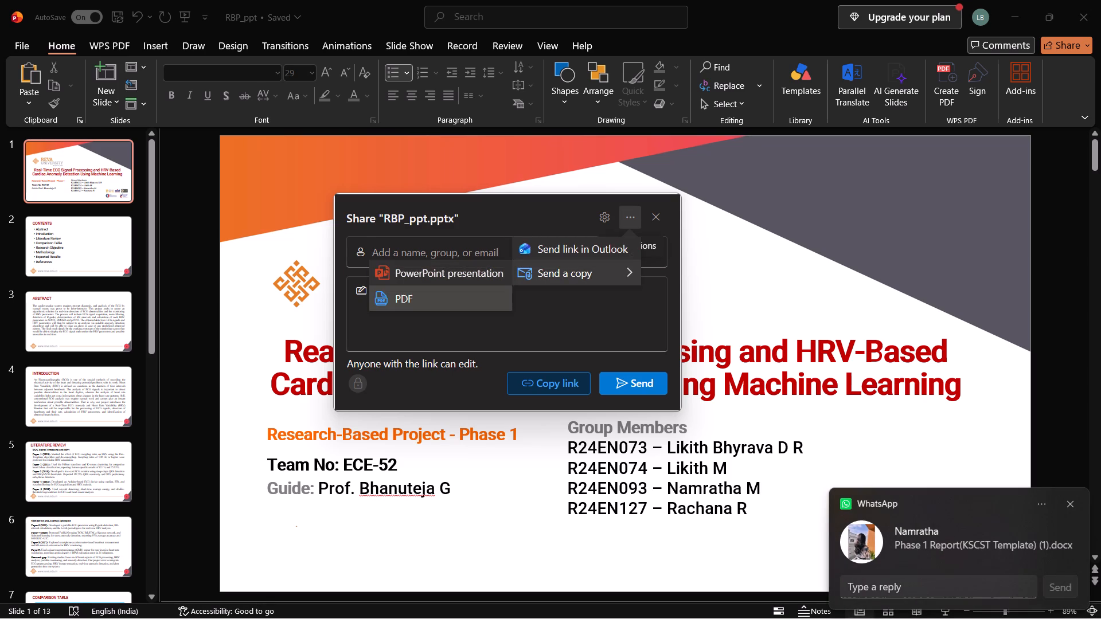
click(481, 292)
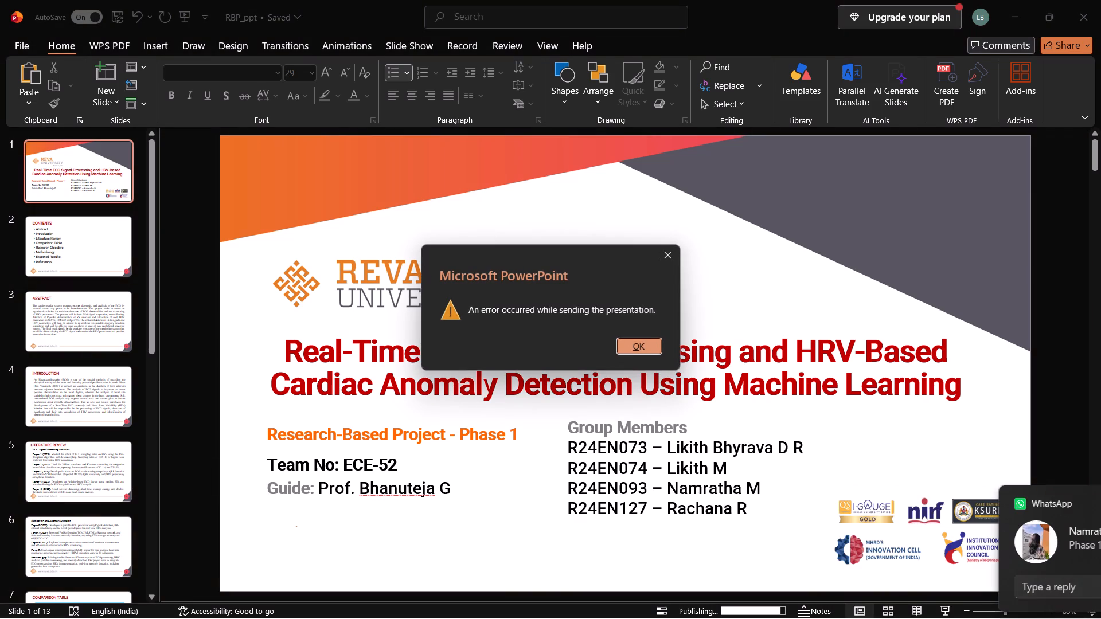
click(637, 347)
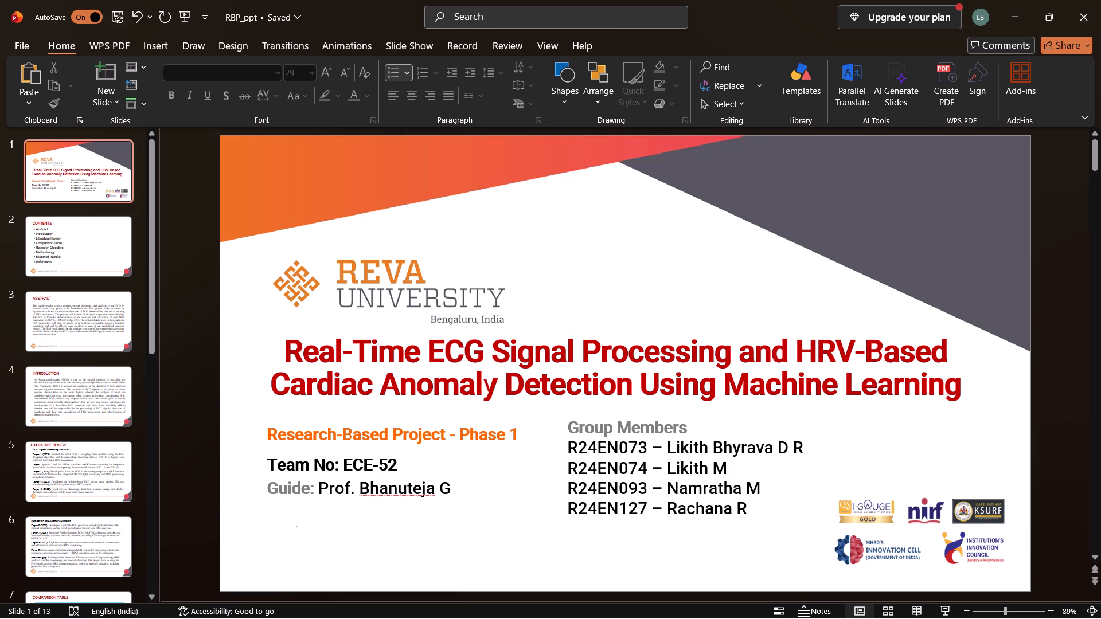
Save the RBP_ppt presentation.
scroll(534, 466, down, 13)
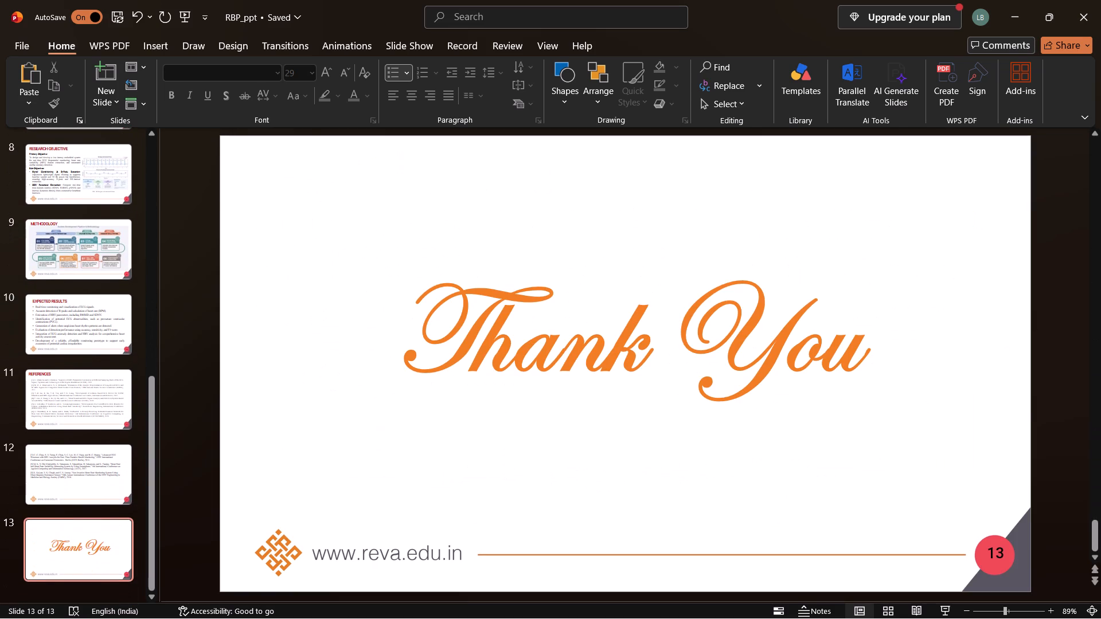
key(ctrl+s)
Save the presentation.
key(ctrl+s)
Review the slides from the closing slide back to the title slide, and check Abstract, Literature Review and Methodology.
scroll(534, 466, up, 1)
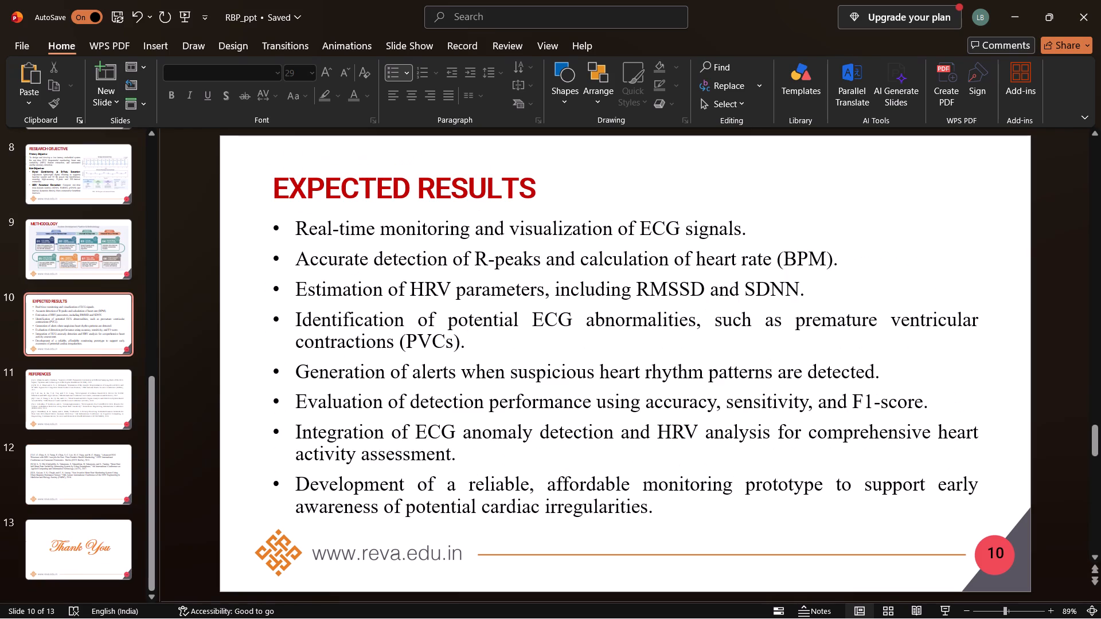
scroll(534, 466, up, 16)
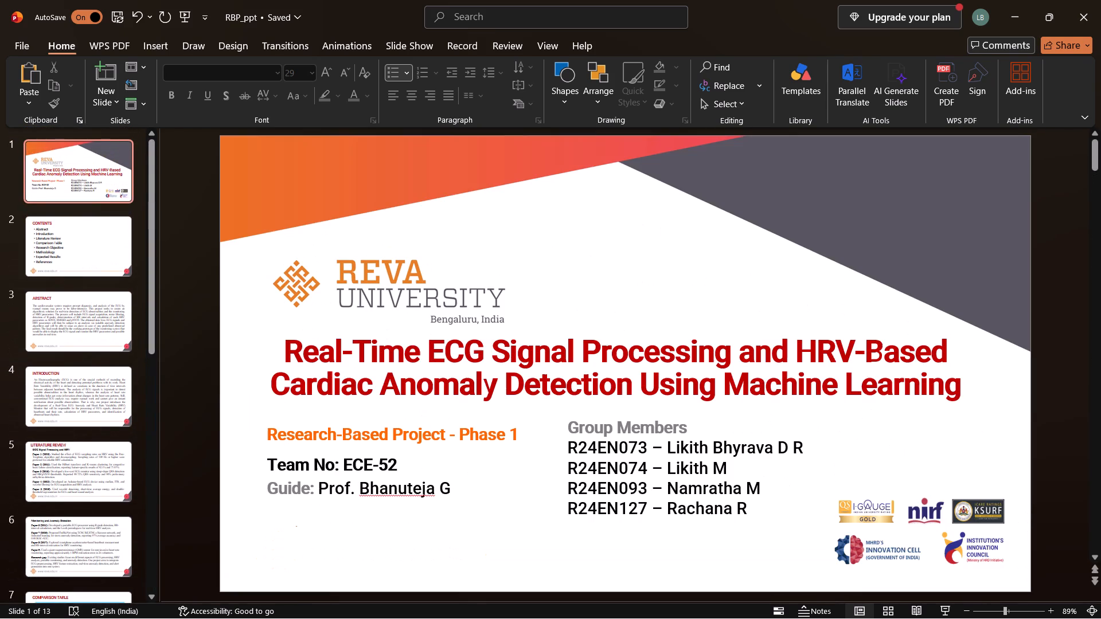
scroll(534, 466, up, 10)
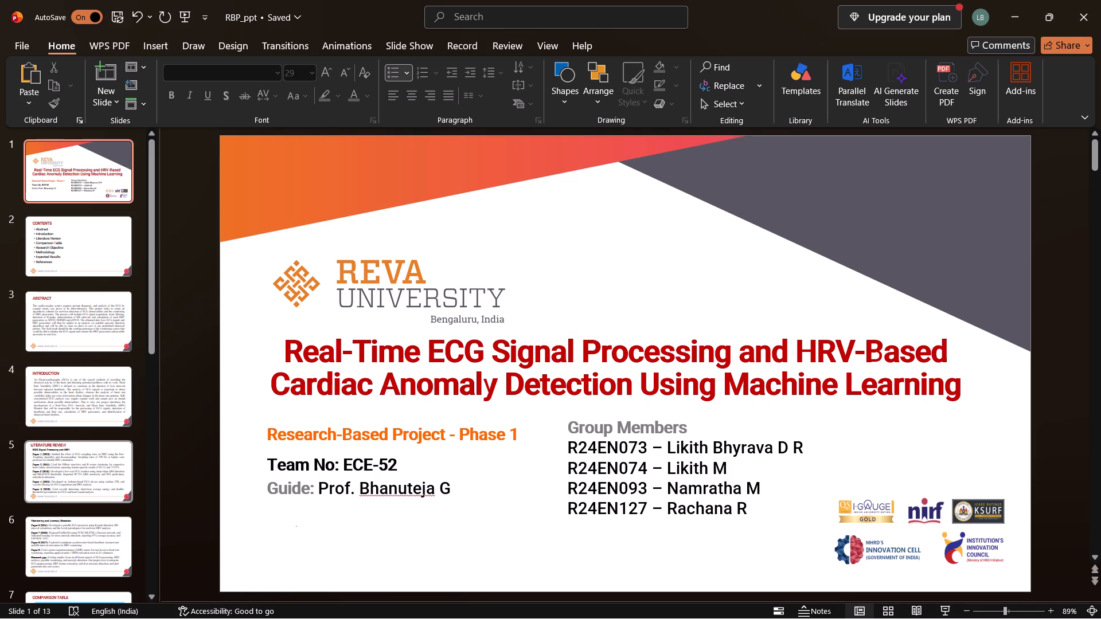
click(75, 338)
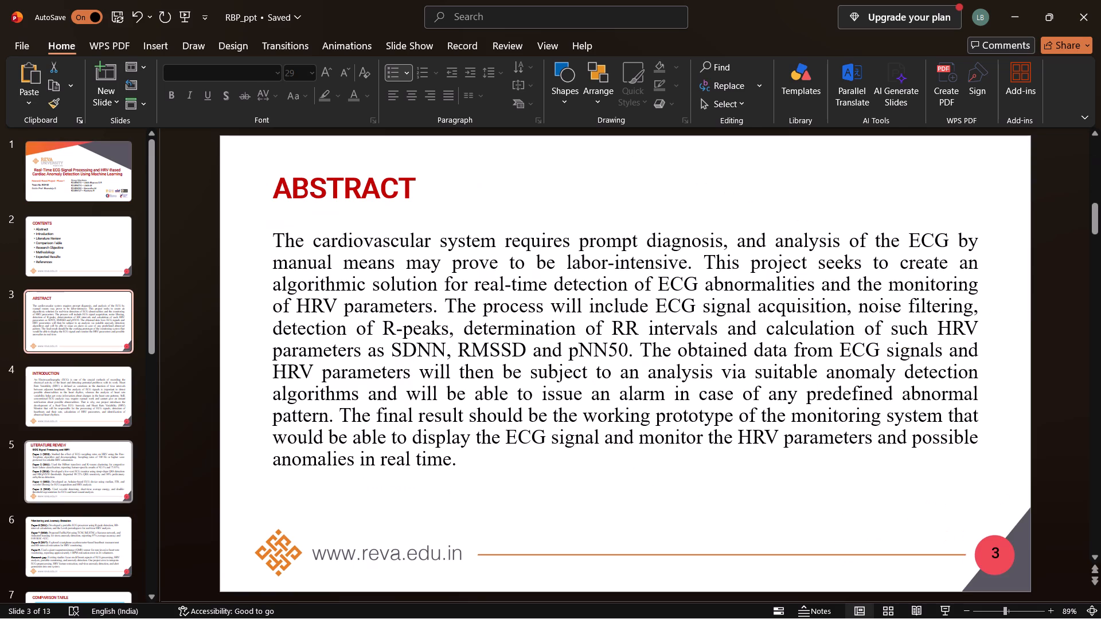
click(65, 461)
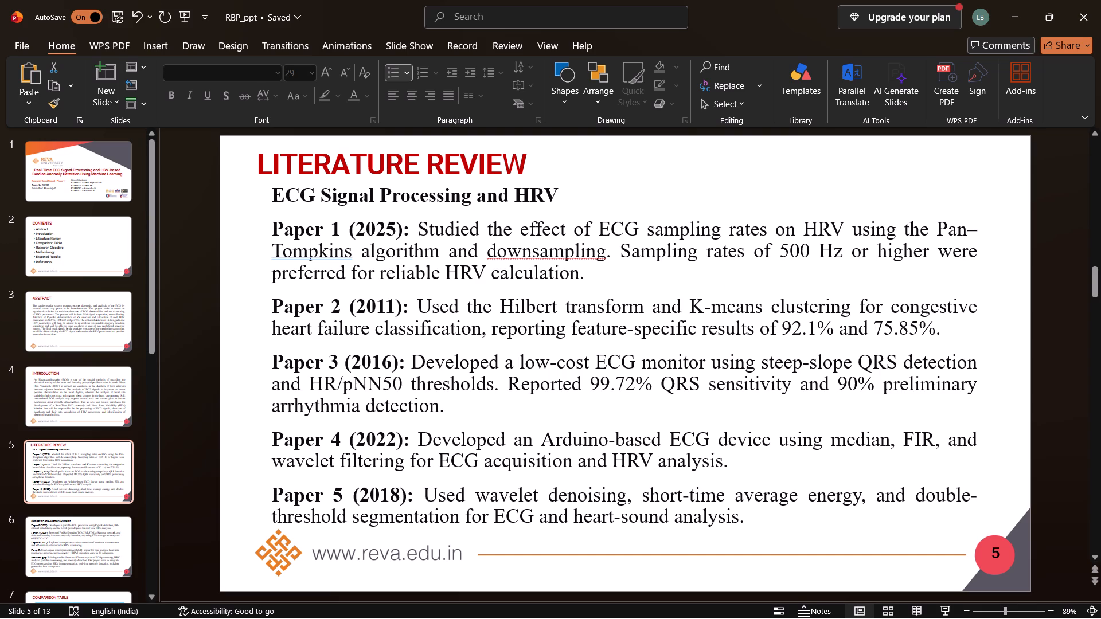
scroll(429, 460, down, 2)
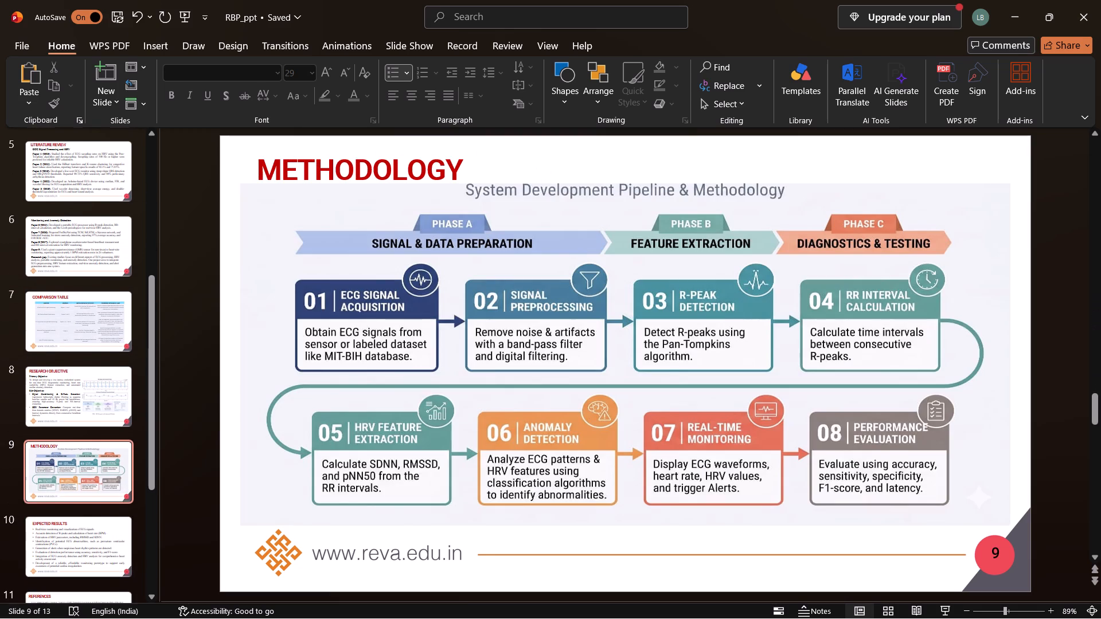
On slide 6, Monitoring and Anomaly Detection, insert a space between "Paper 9" and its colon.
click(104, 260)
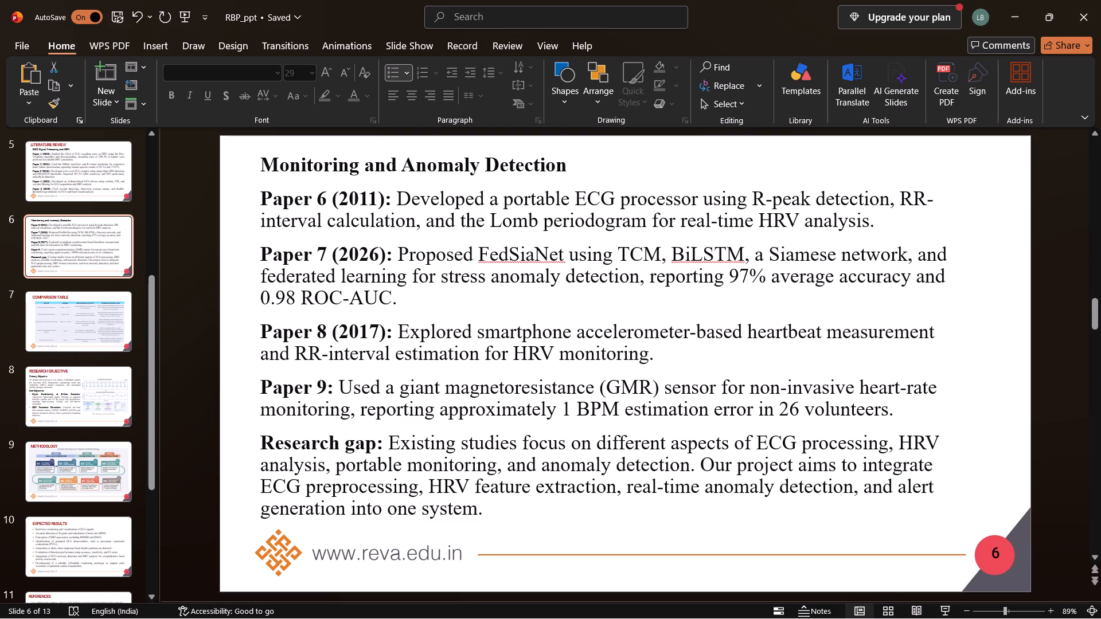
click(328, 389)
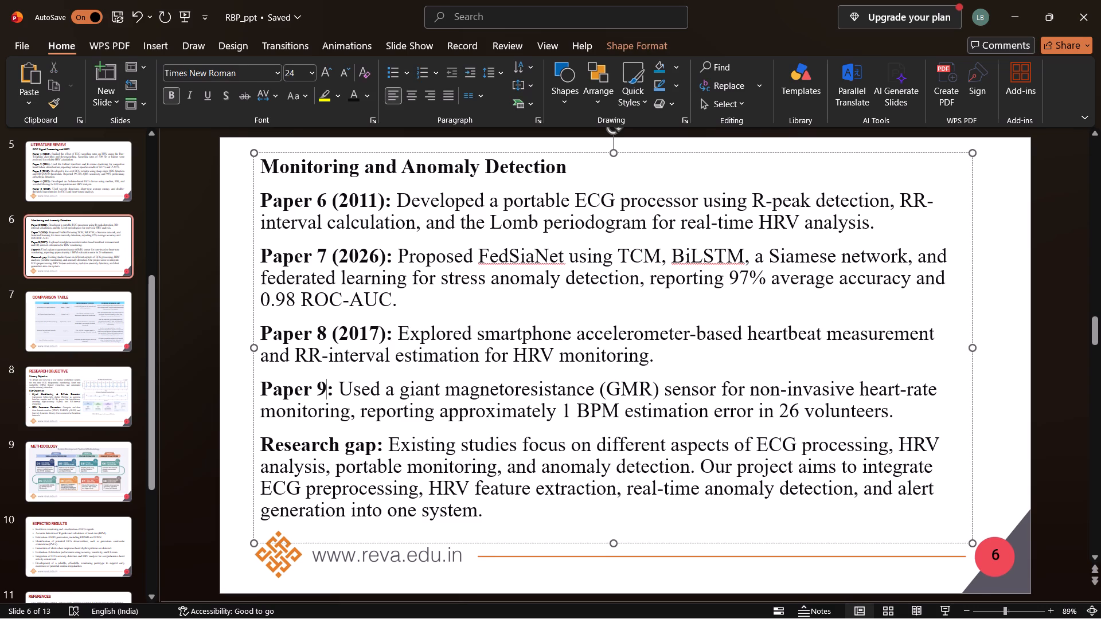
key(space)
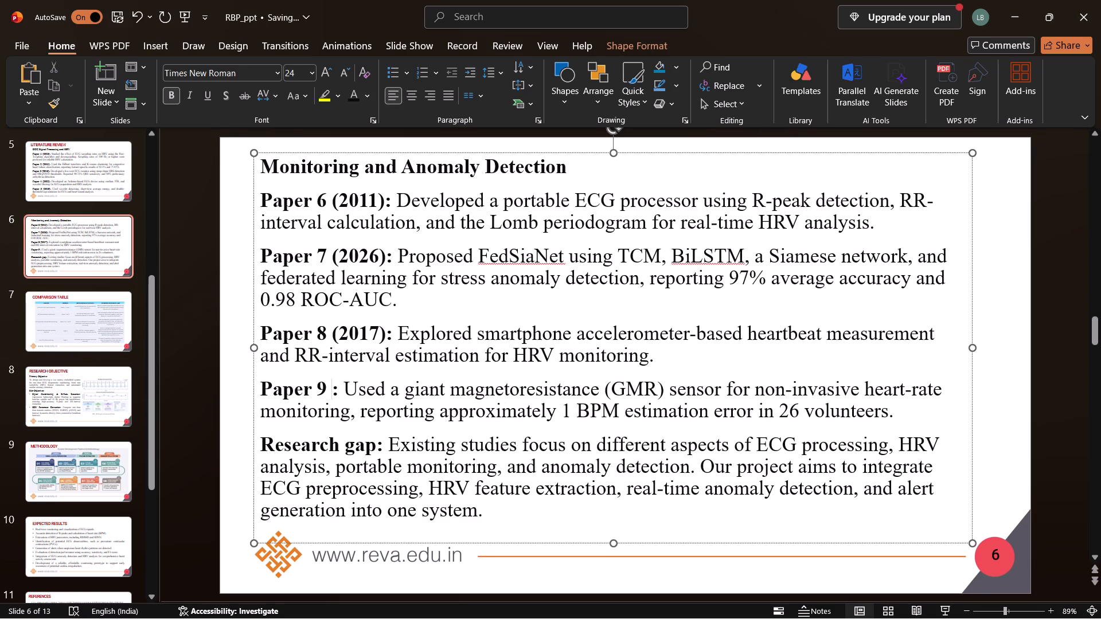
key(BackSpace)
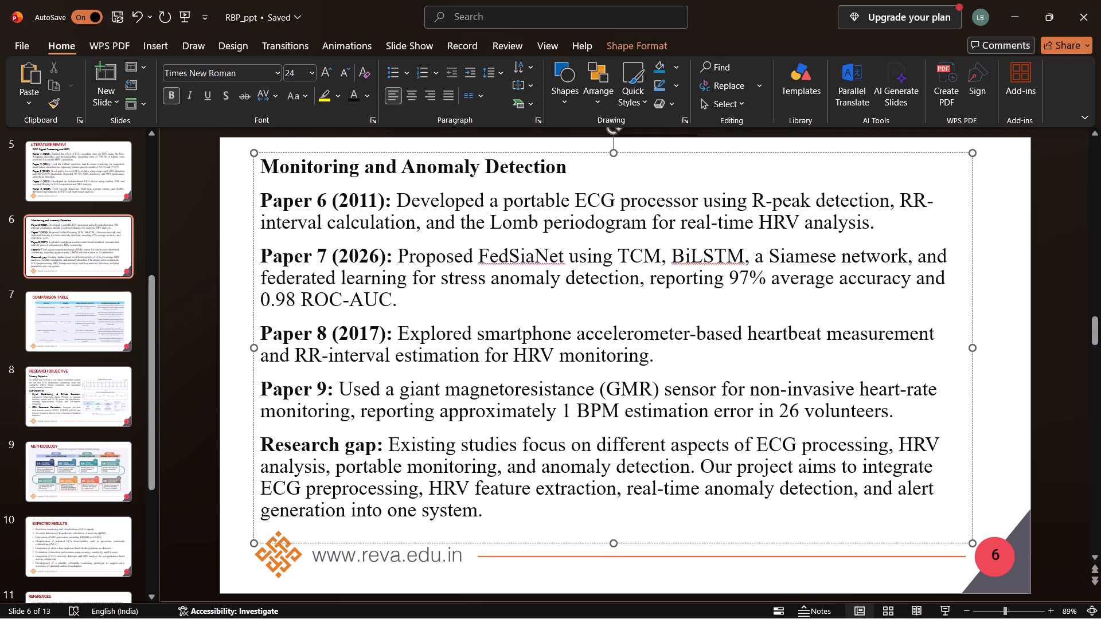
key(space)
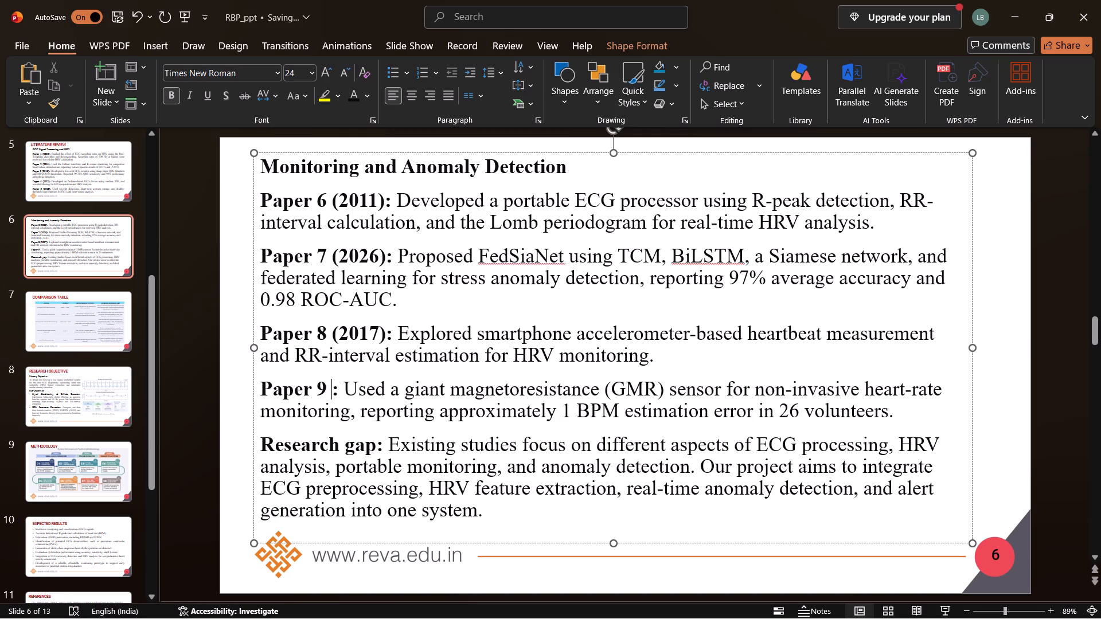
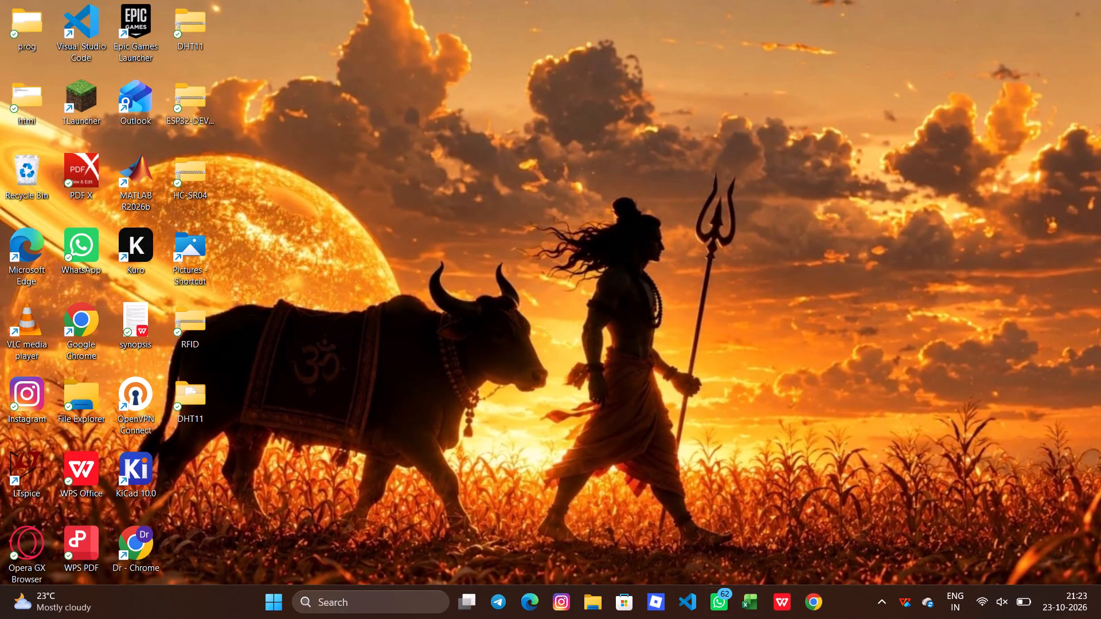
Open PowerPoint and view the sharing dialog for the recent RBP_ppt presentation stored in OneDrive Documents, then dismiss it.
click(358, 601)
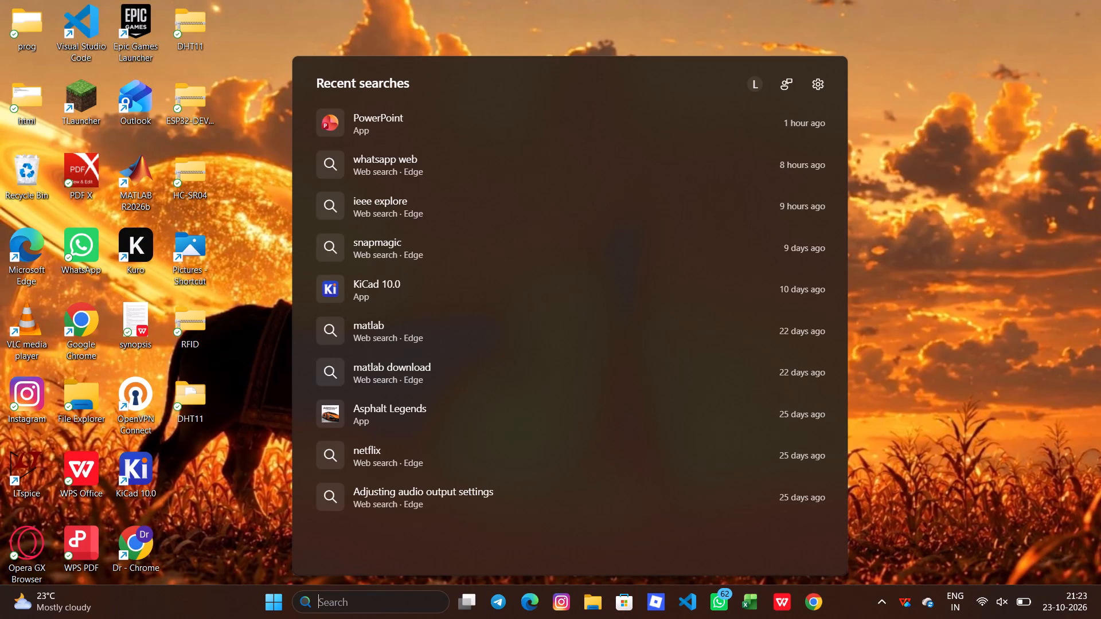
click(483, 126)
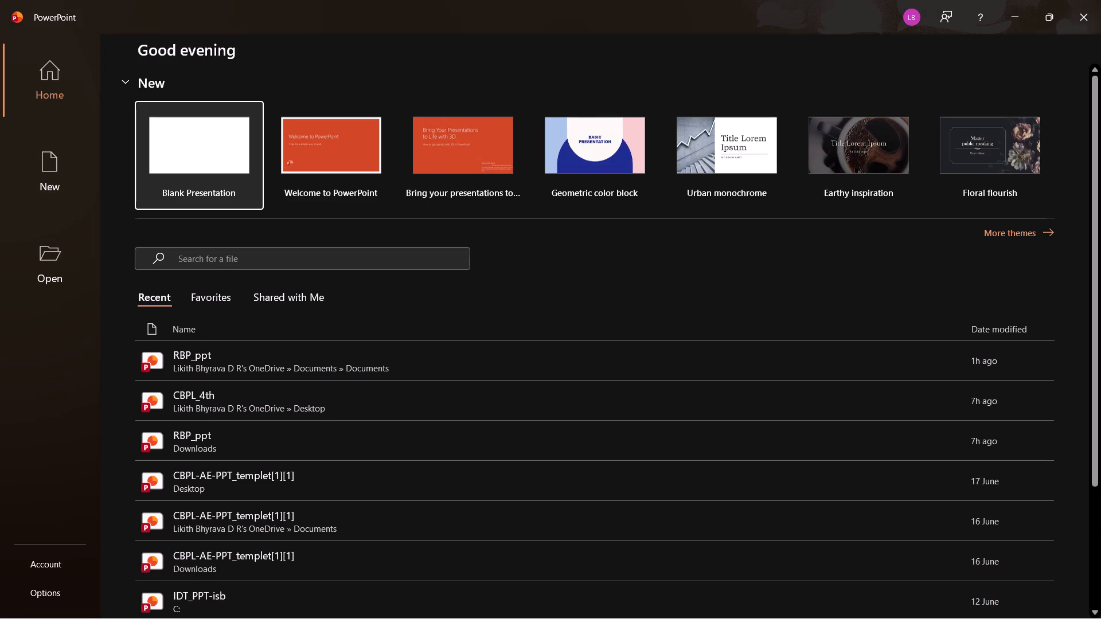
right_click(252, 355)
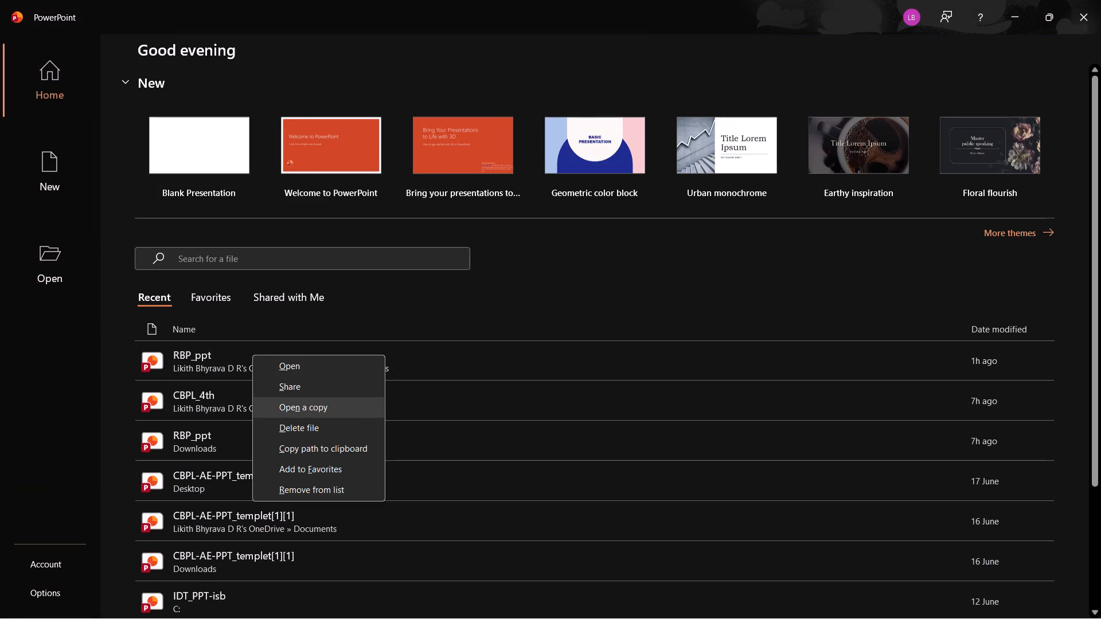
click(309, 386)
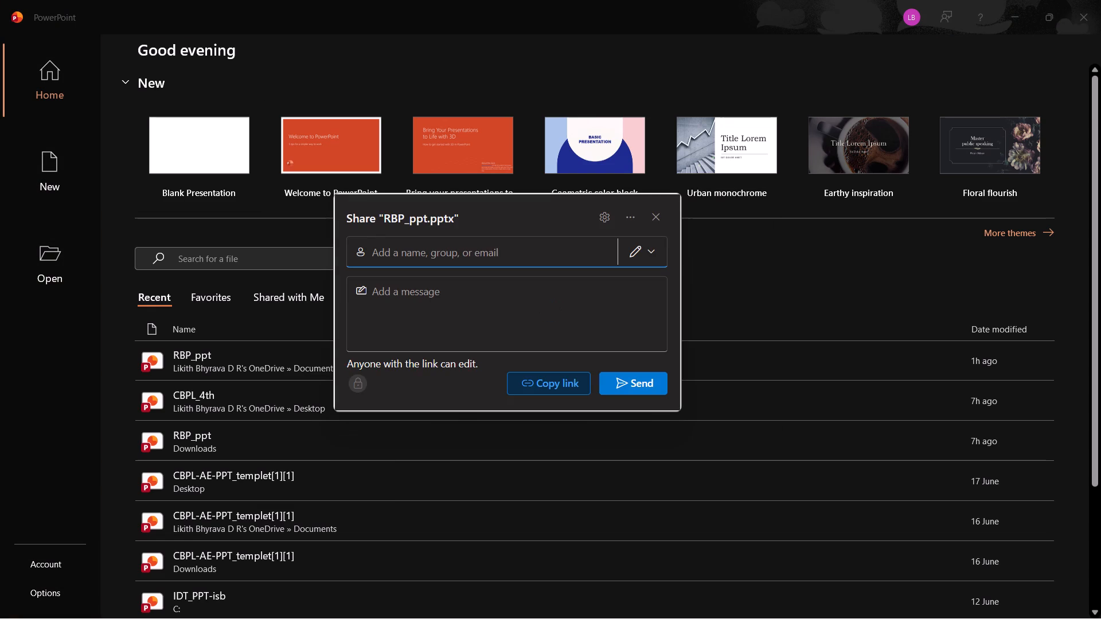
click(77, 374)
click(658, 216)
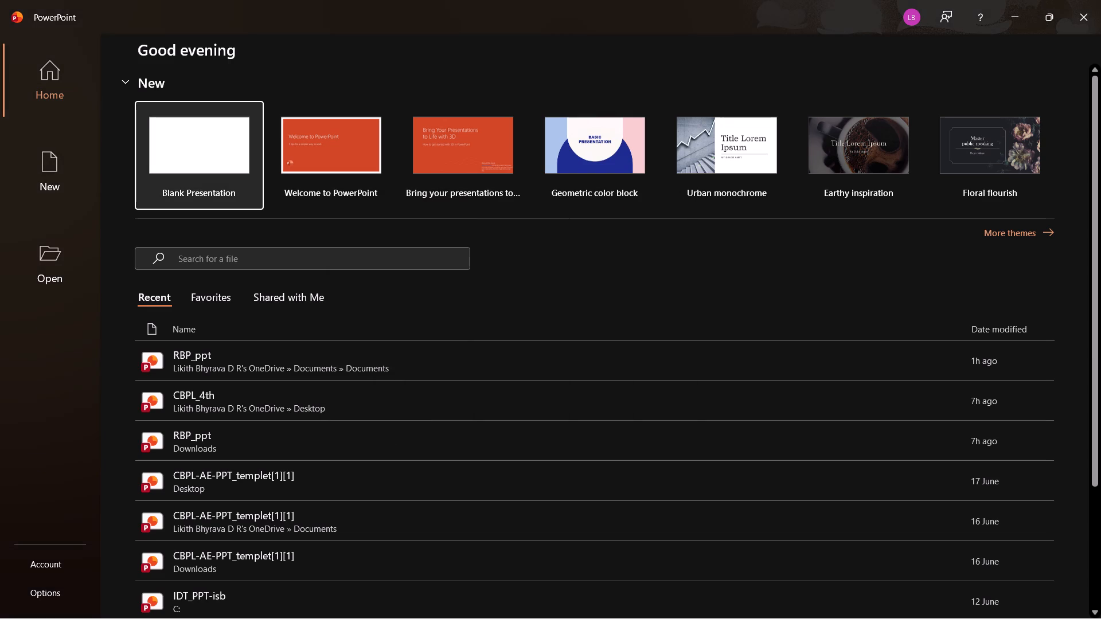
Open the recent RBP_ppt presentation from OneDrive Documents, view its title slide, and close the presentation.
right_click(445, 351)
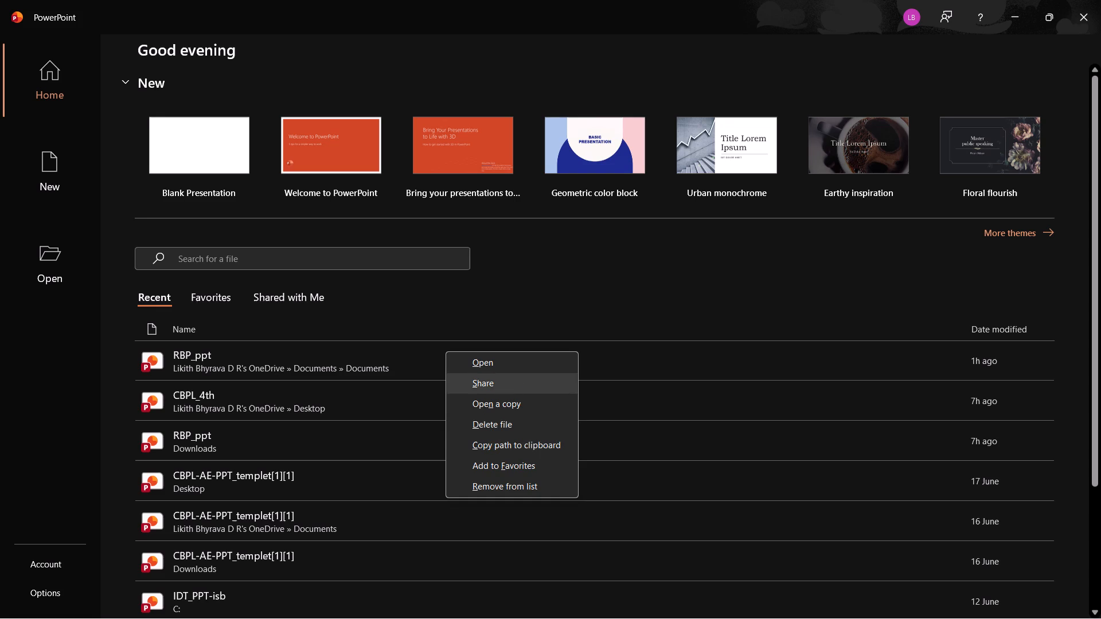
click(102, 363)
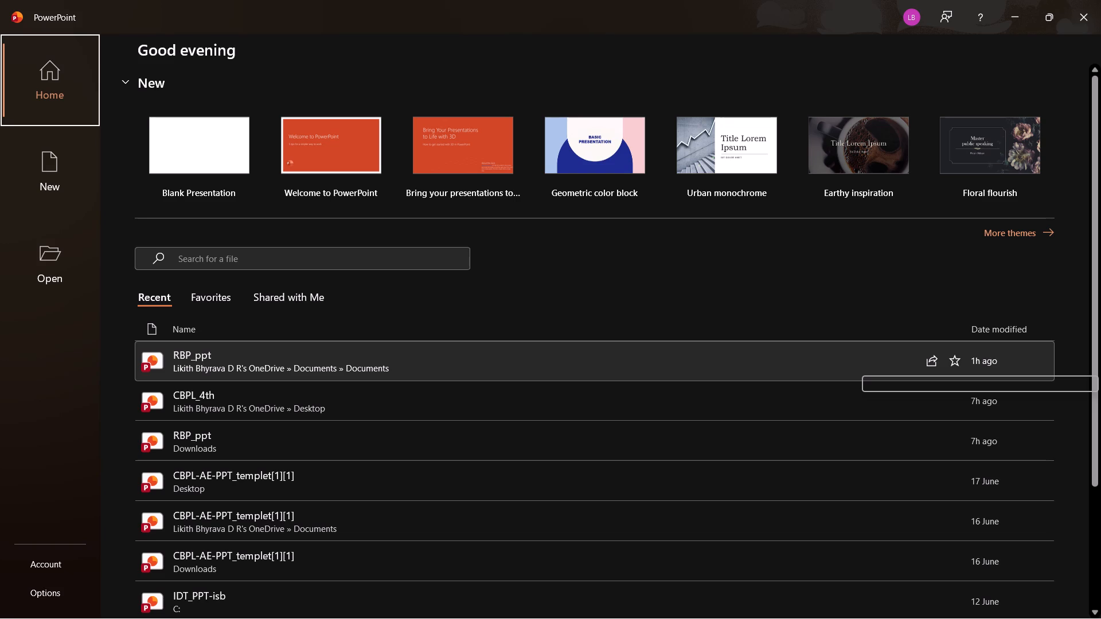
click(1009, 361)
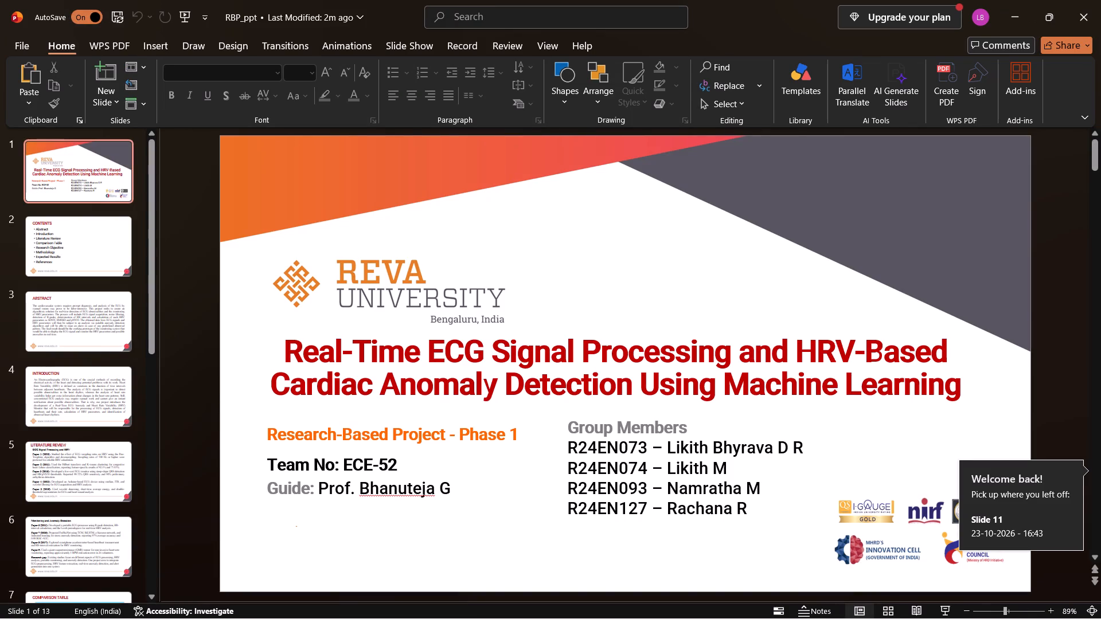
click(1091, 17)
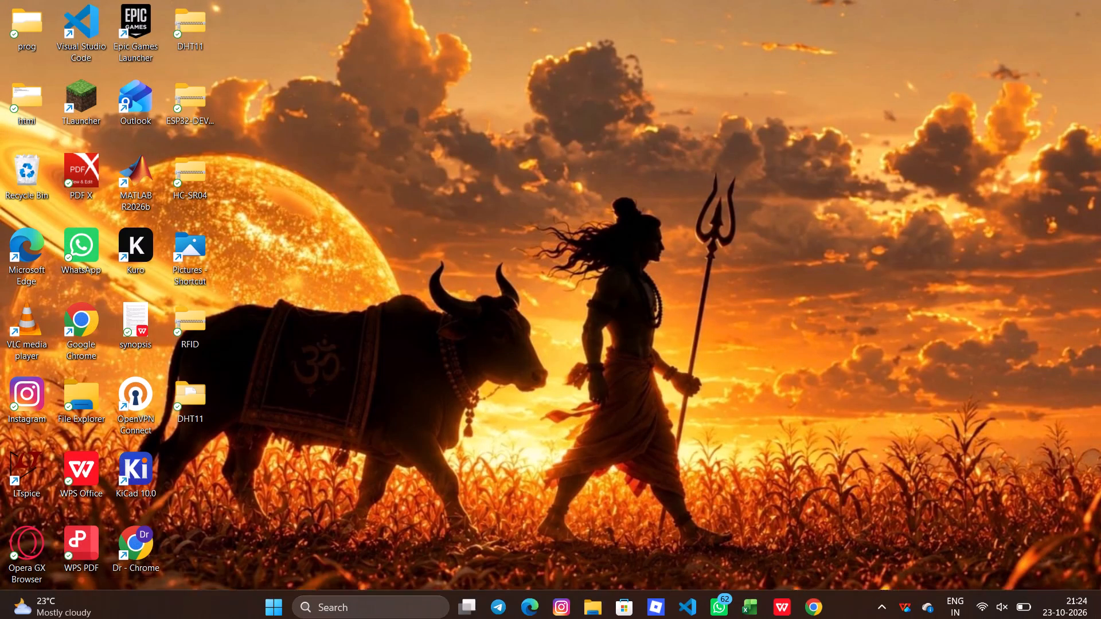
View the Downloads version of RBP_ppt from File Explorer, and close both the file and the Explorer window.
click(594, 602)
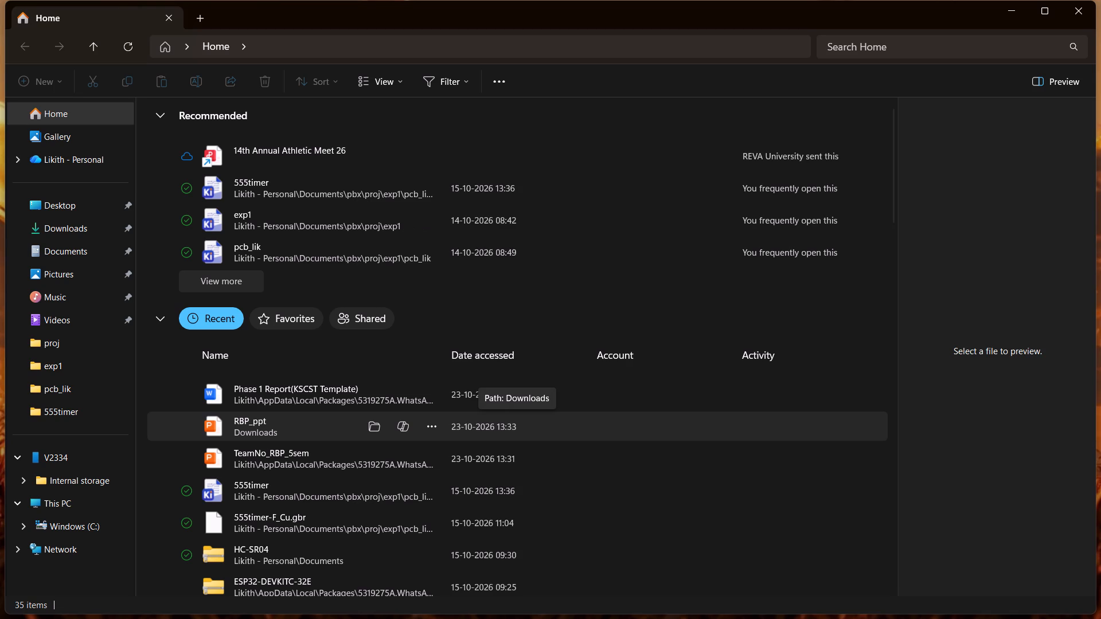
triple_click(296, 435)
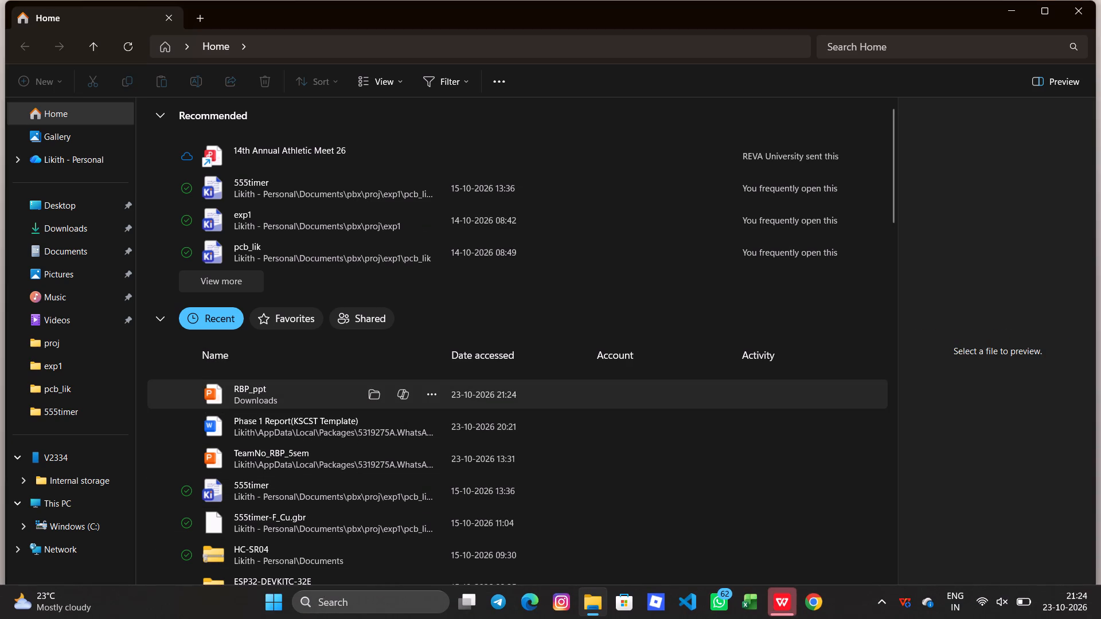
double_click(290, 395)
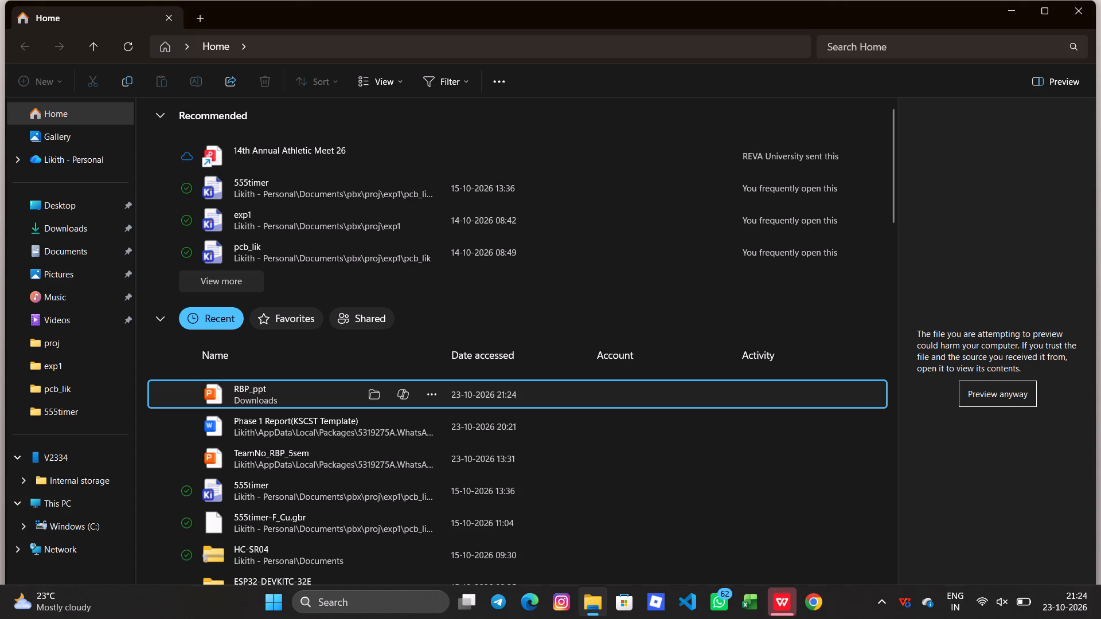
double_click(290, 395)
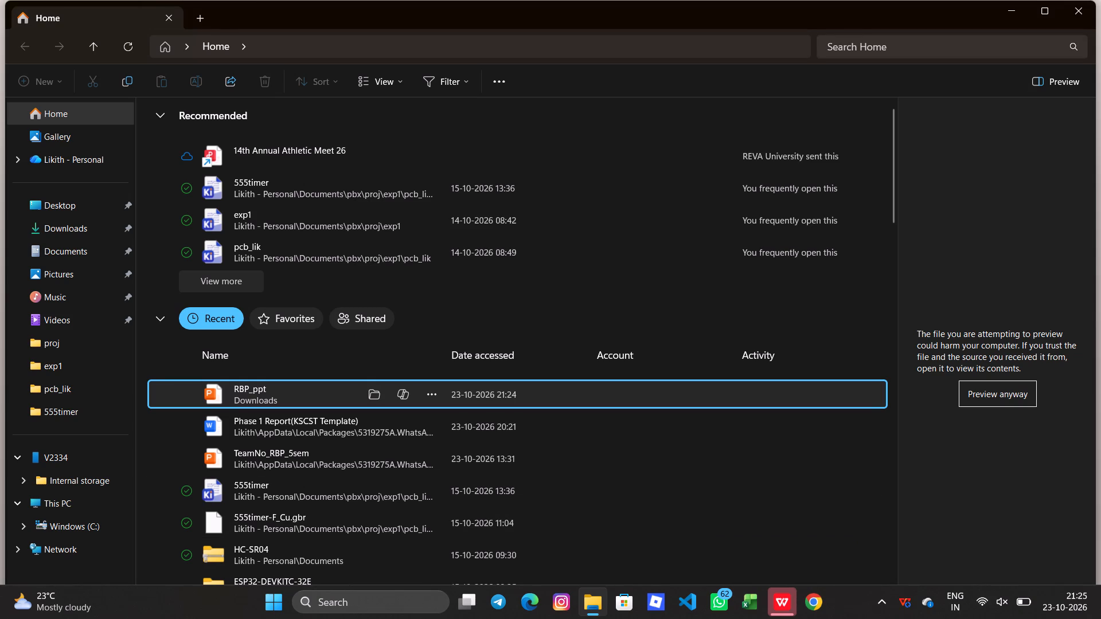
click(1085, 13)
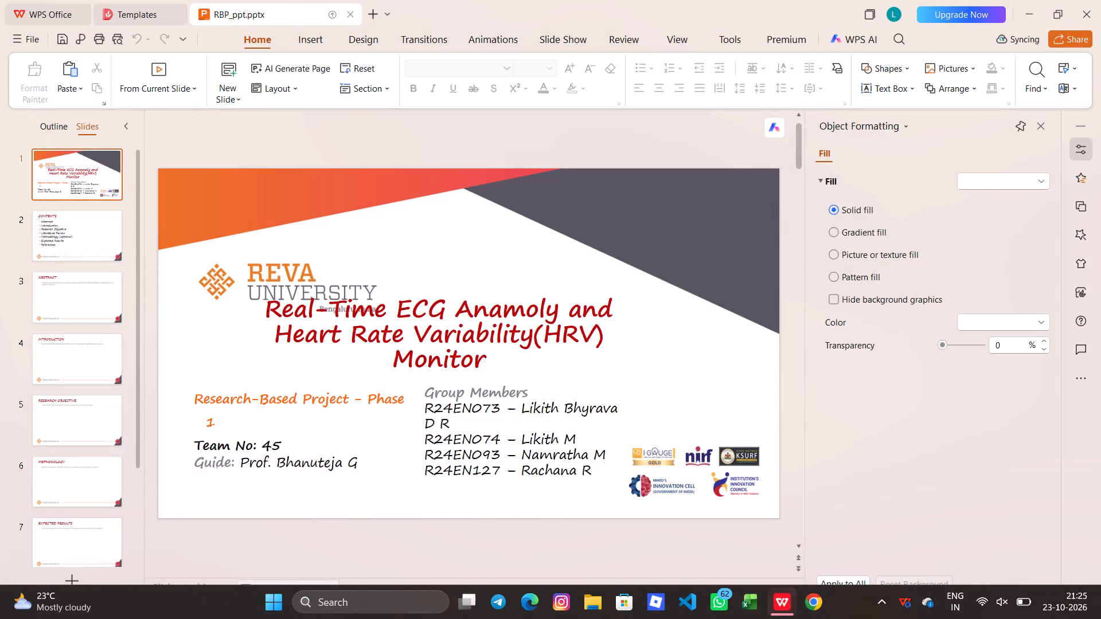
click(1100, 0)
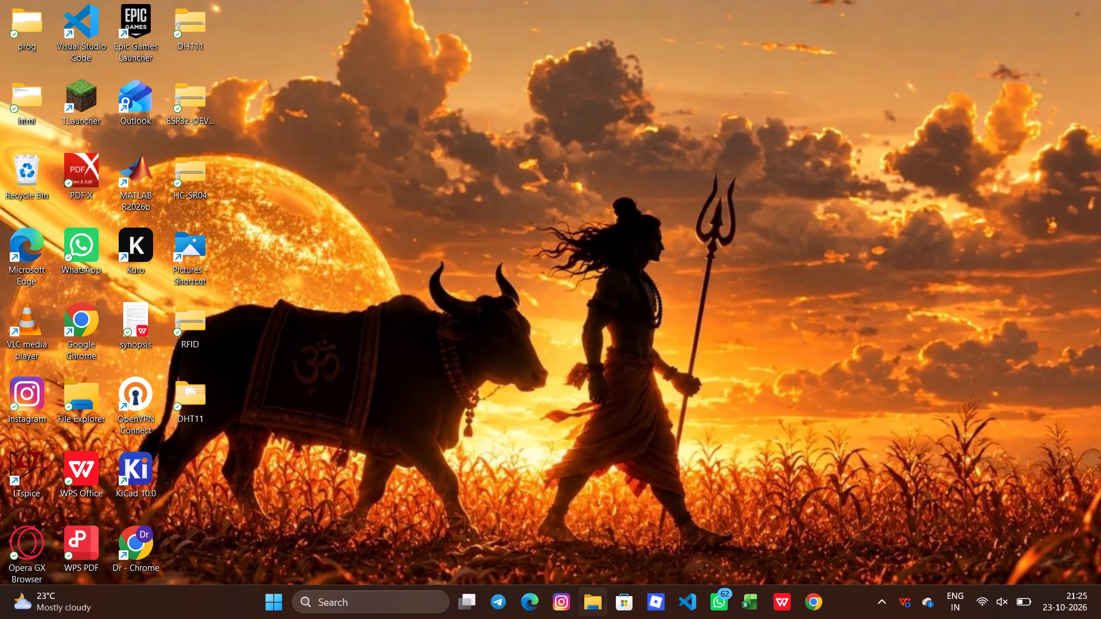
Reopen RBP_ppt from OneDrive Documents in PowerPoint and look through its slides up to the closing Thank You slide.
click(584, 616)
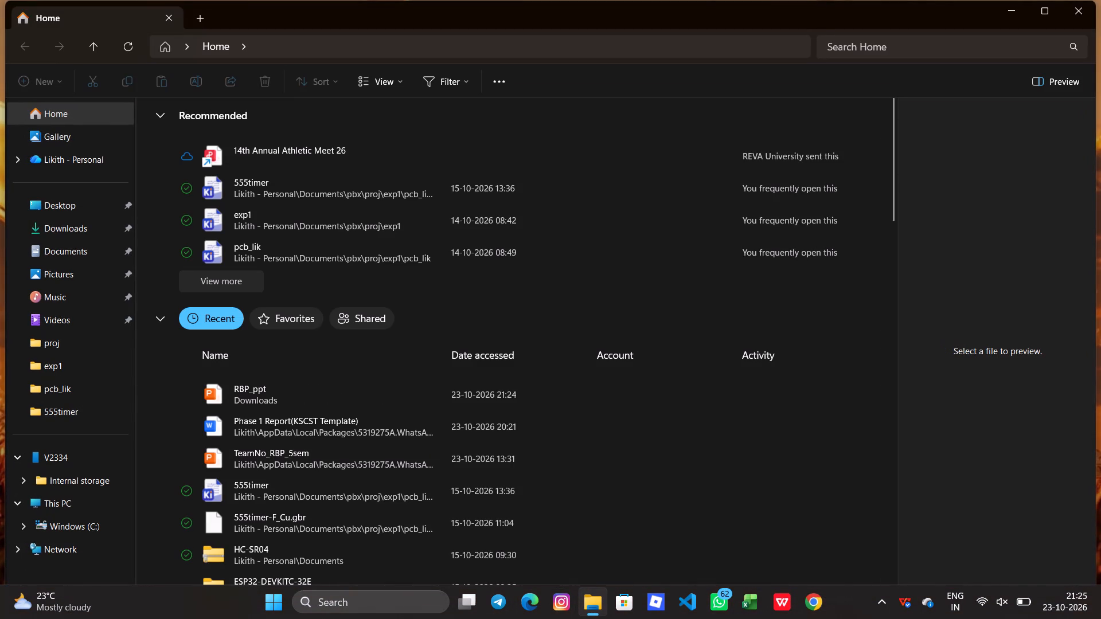
click(354, 606)
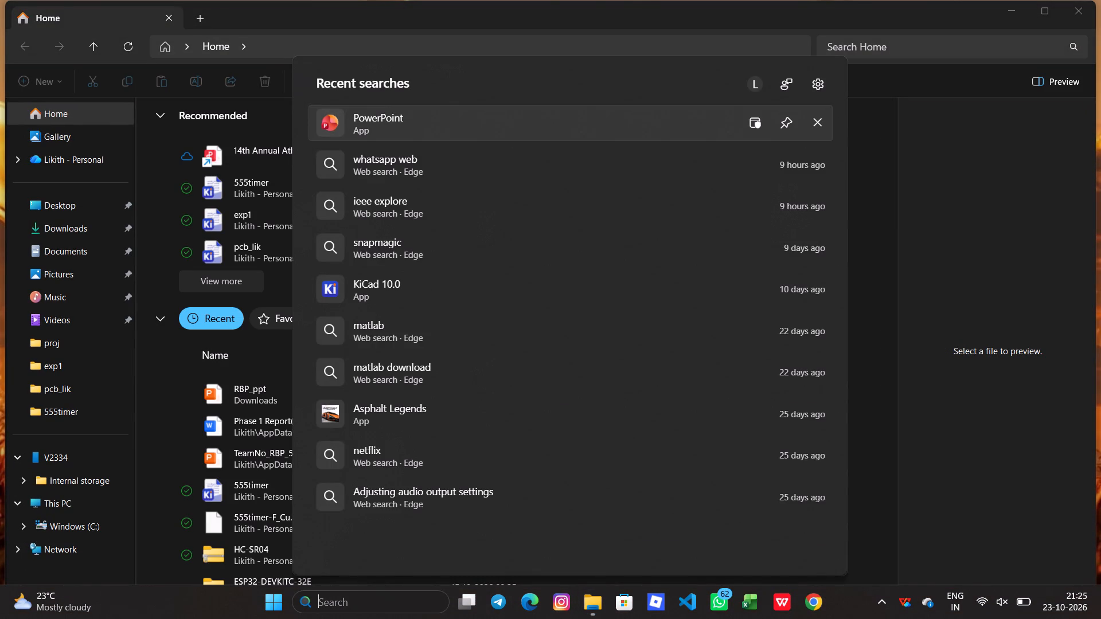
click(377, 108)
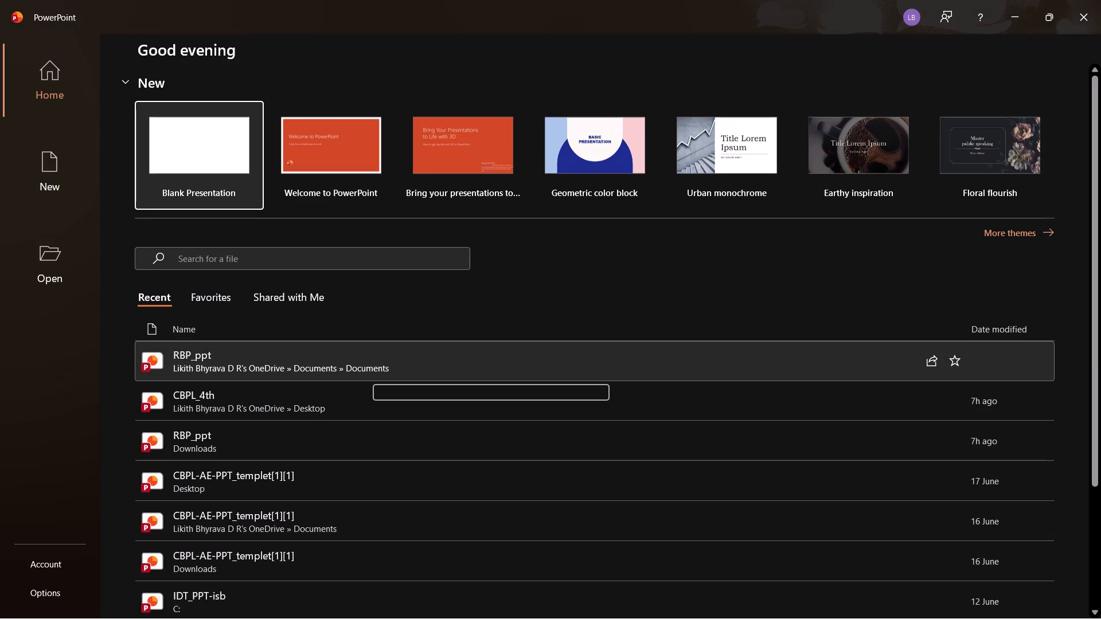
right_click(358, 361)
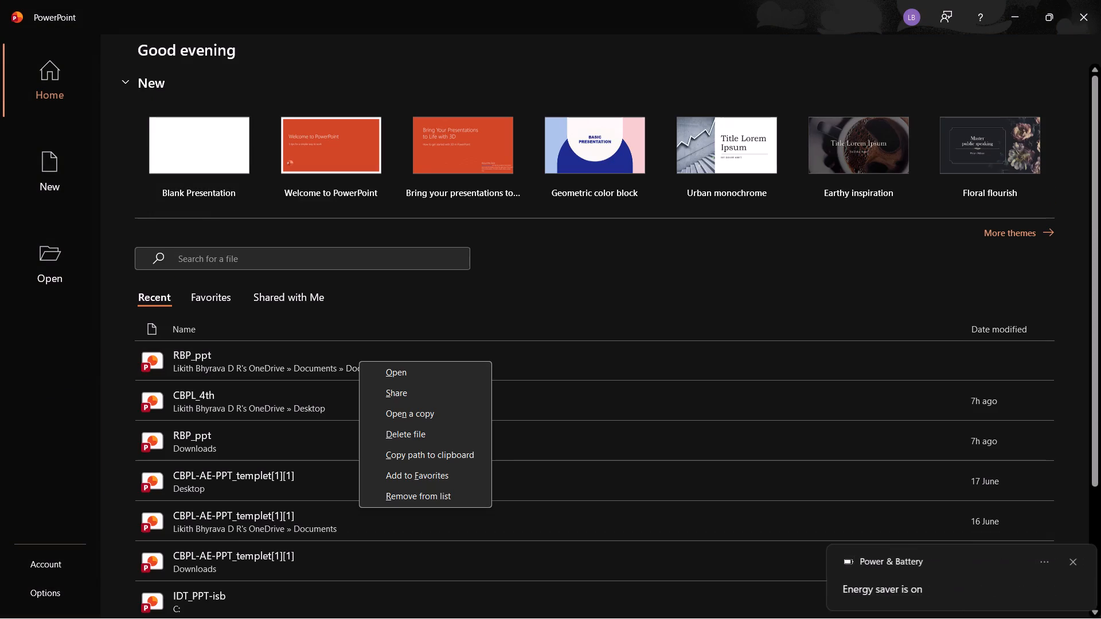
click(302, 374)
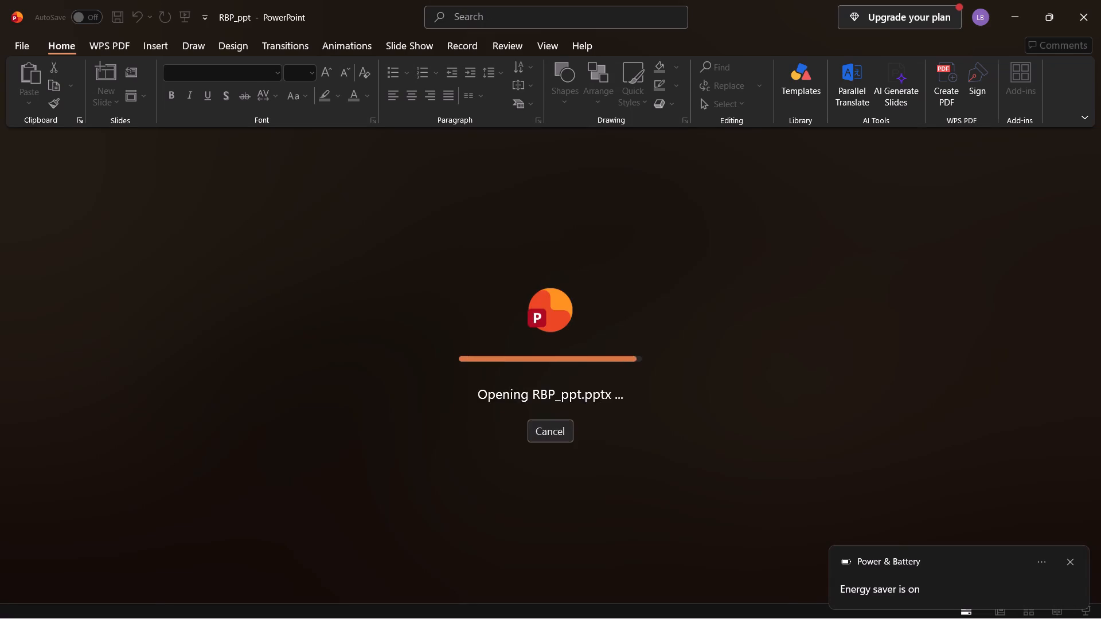
scroll(637, 445, down, 19)
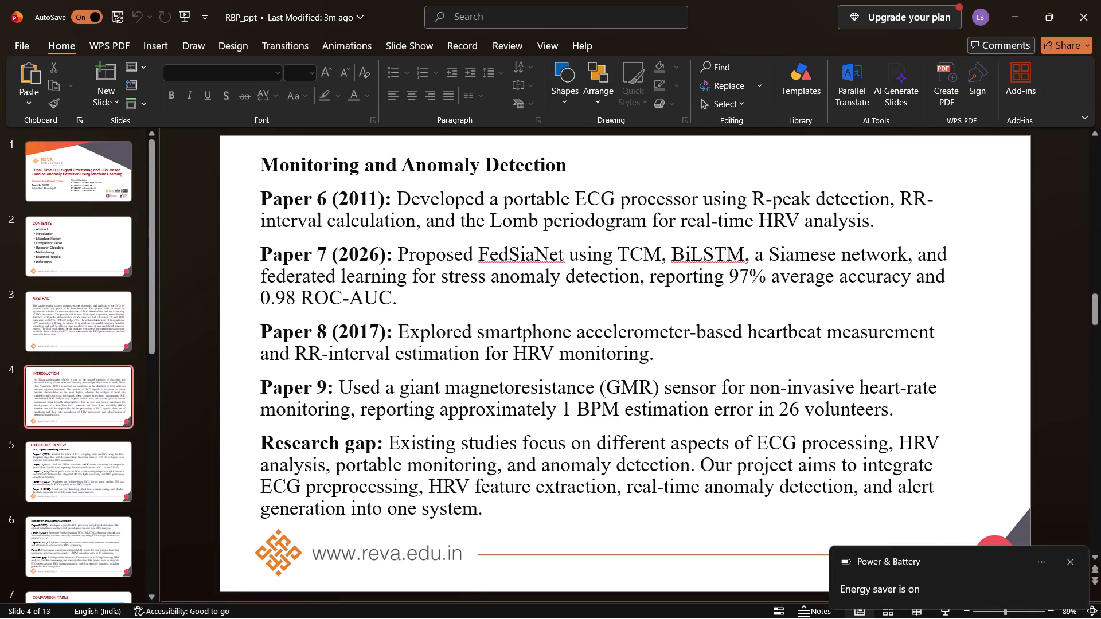
scroll(637, 445, down, 4)
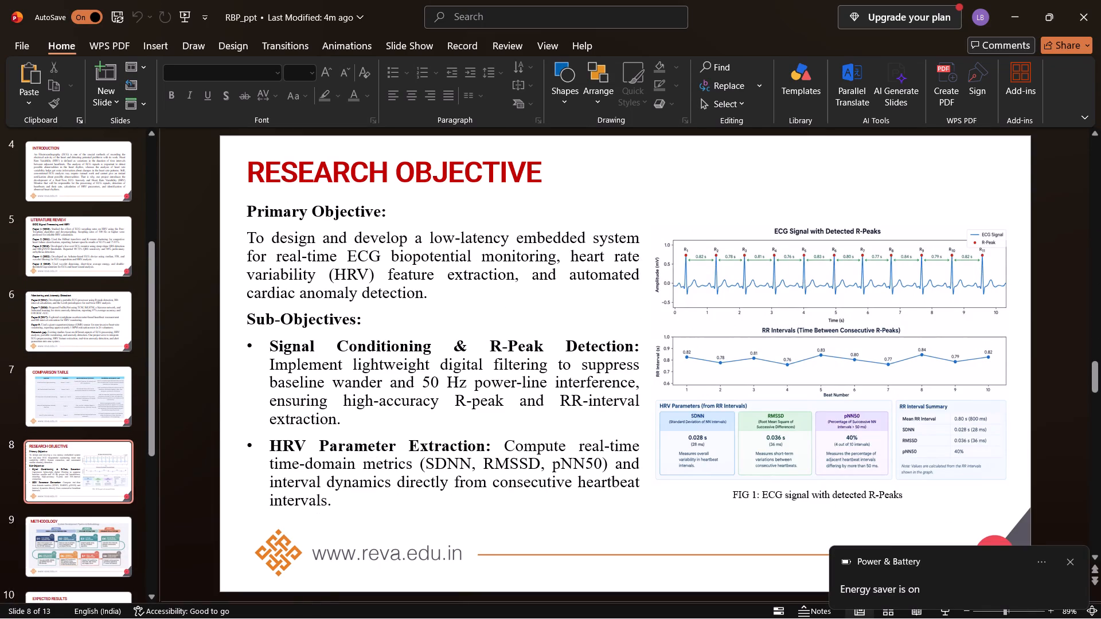
scroll(637, 445, down, 8)
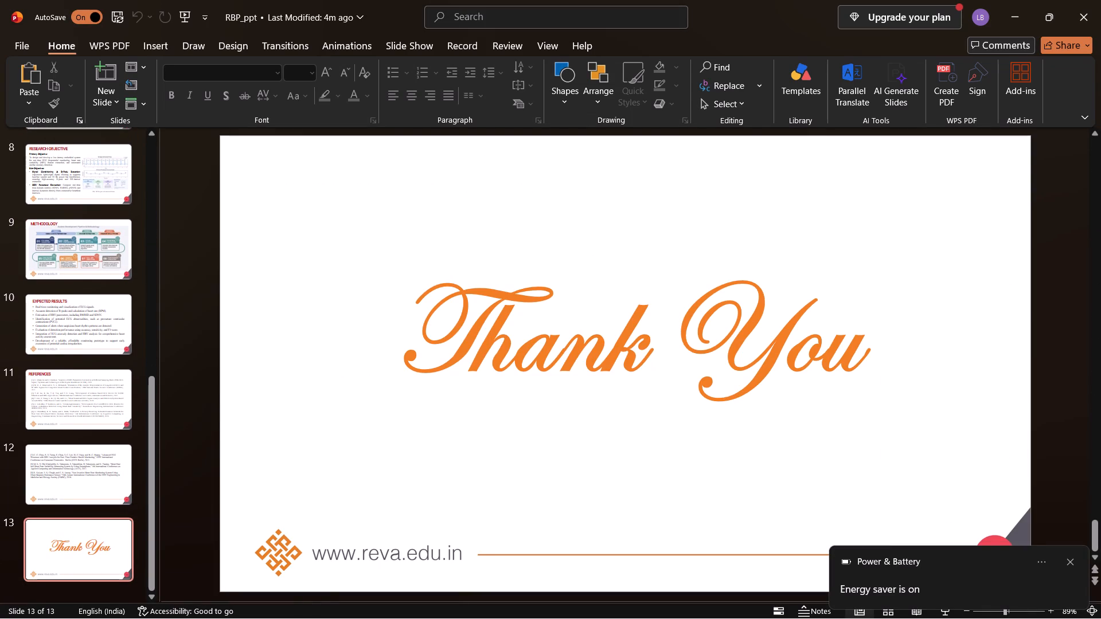
View the sharing dialog for RBP_ppt from the recent files list twice, dismissing it each time.
click(417, 48)
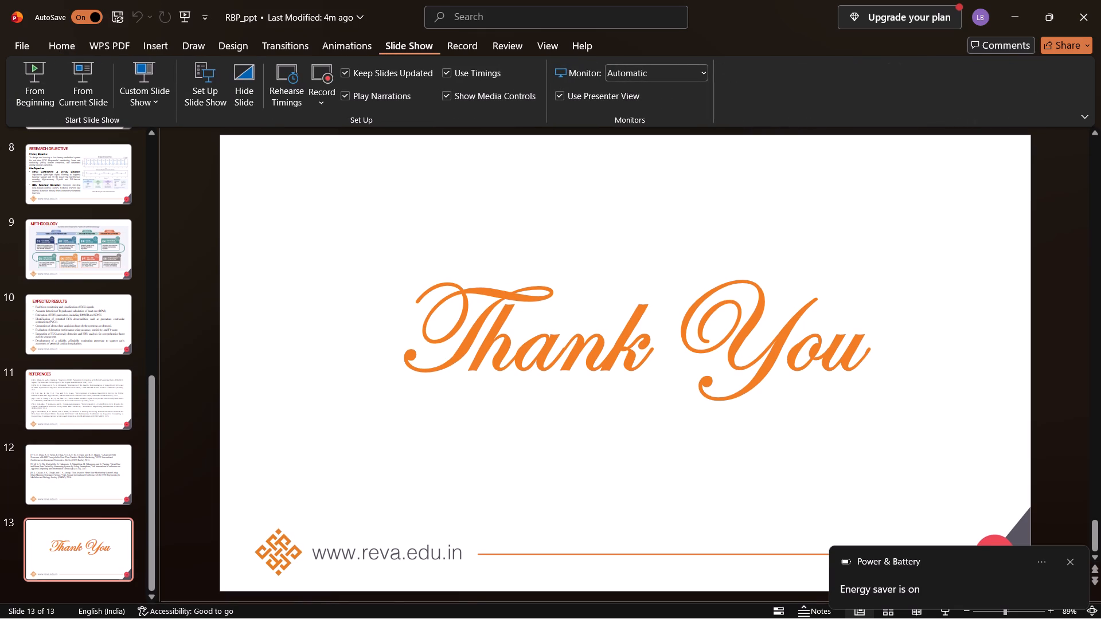
click(21, 42)
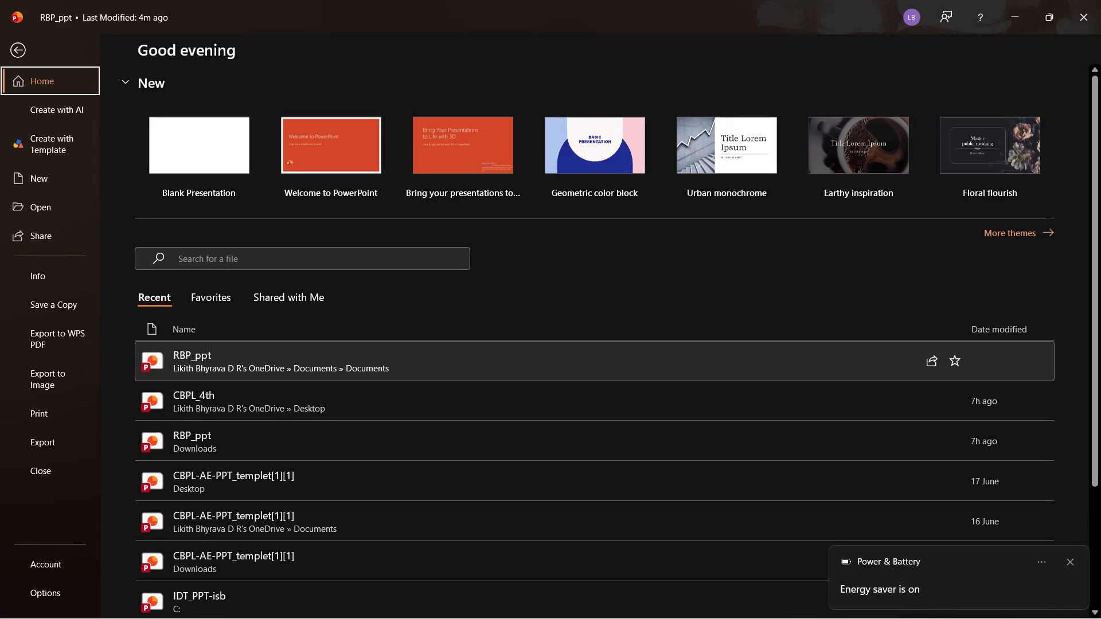
click(926, 365)
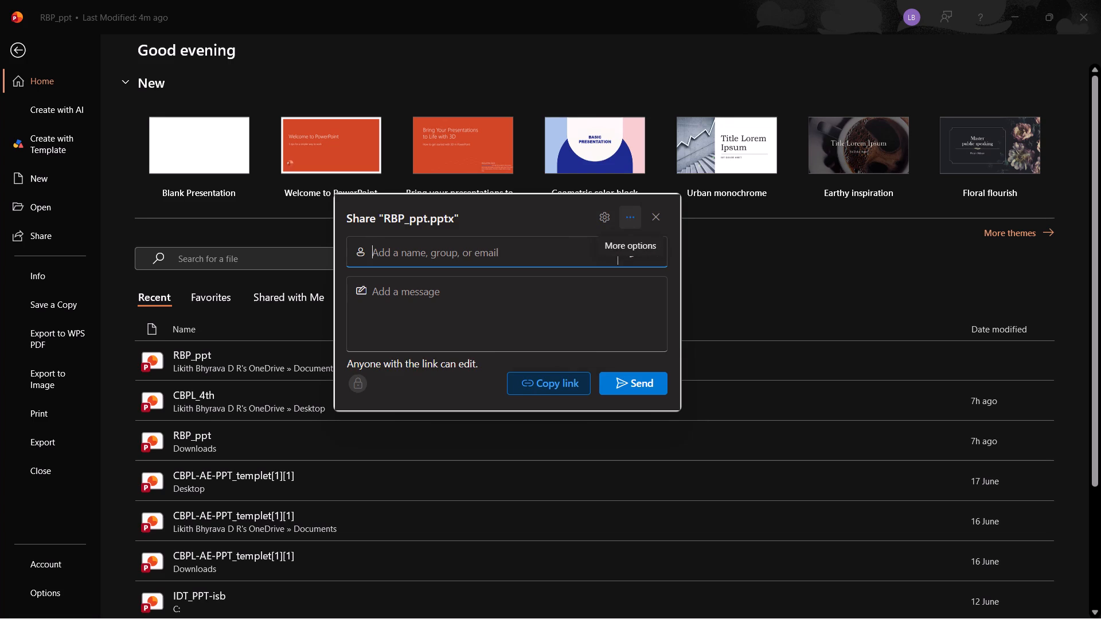
click(764, 269)
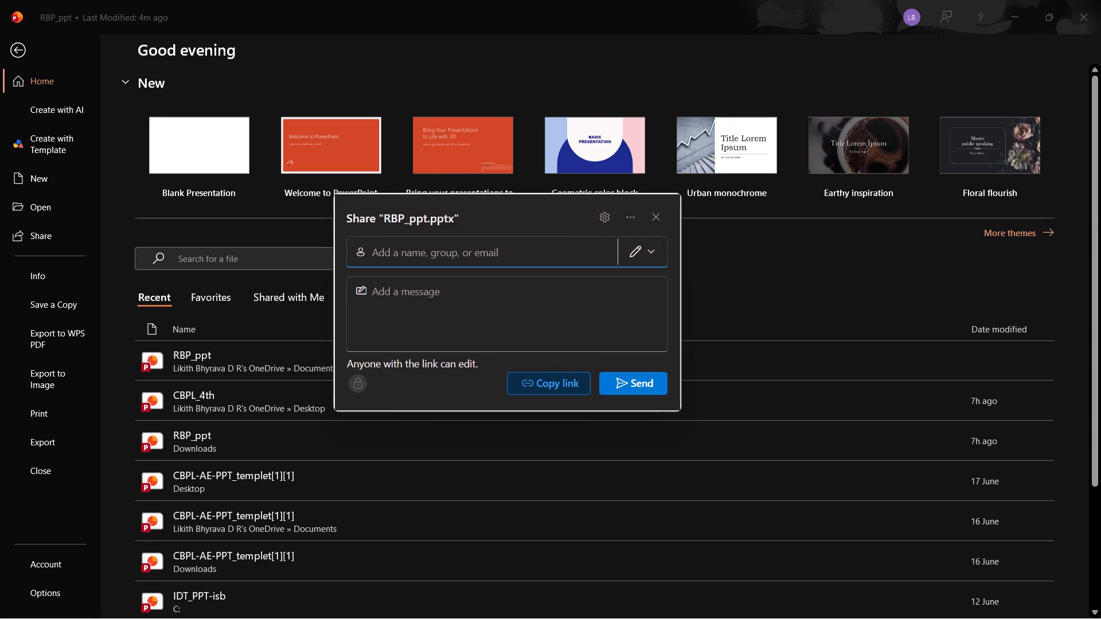
click(764, 269)
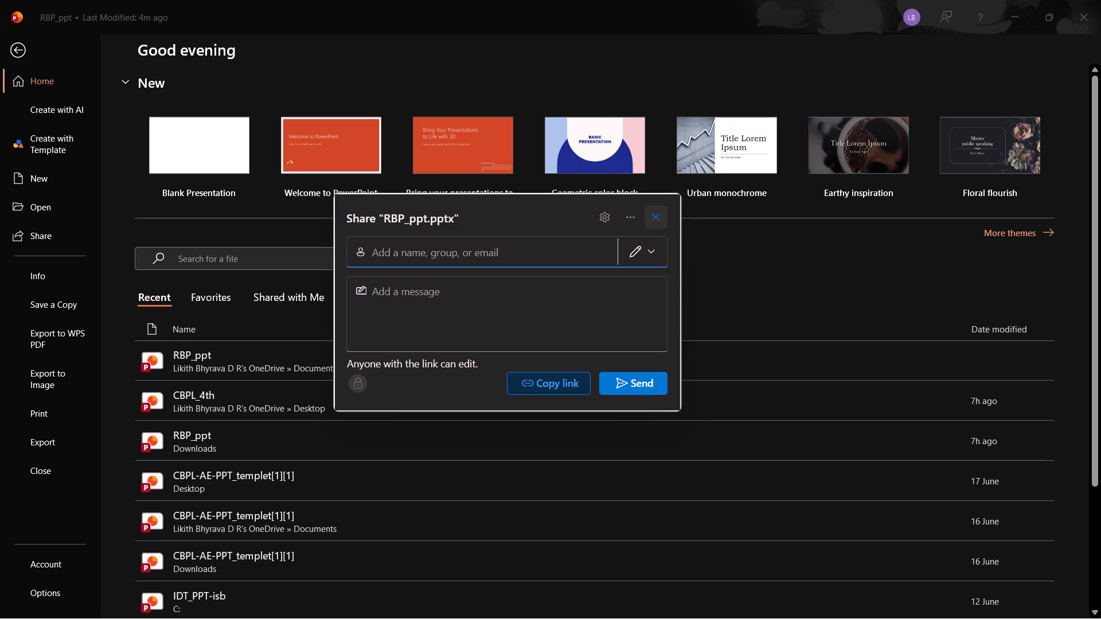
click(660, 214)
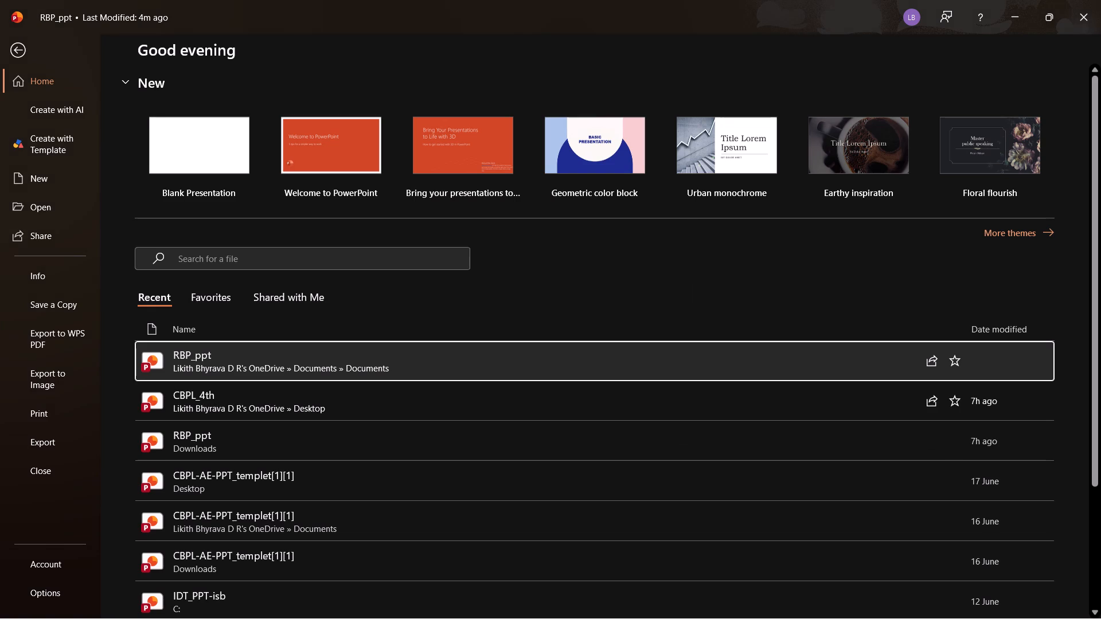
click(923, 361)
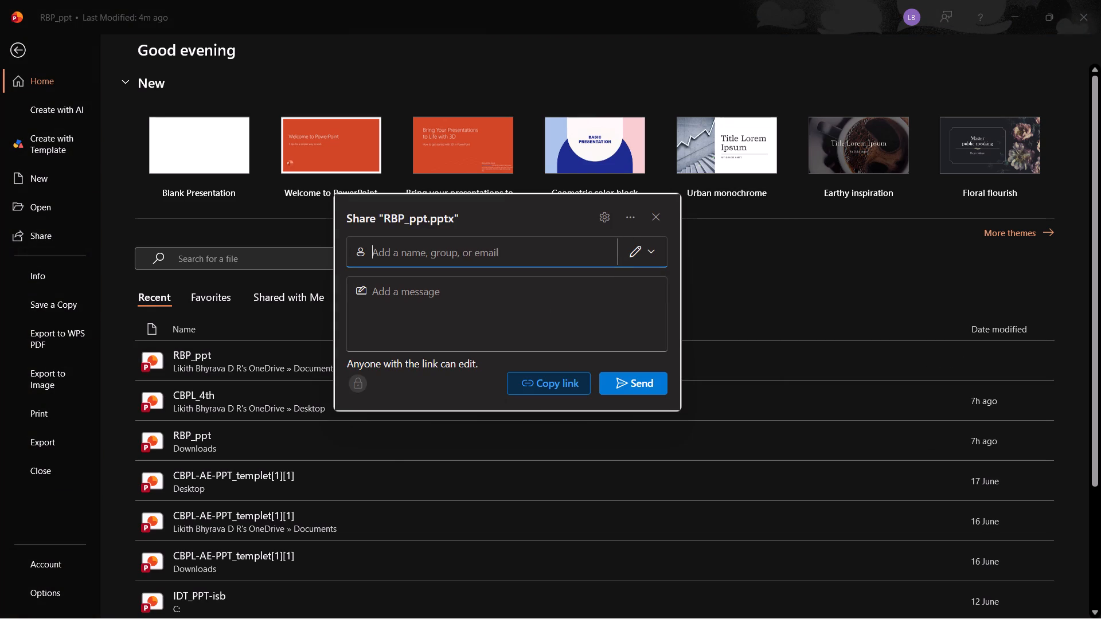
click(654, 214)
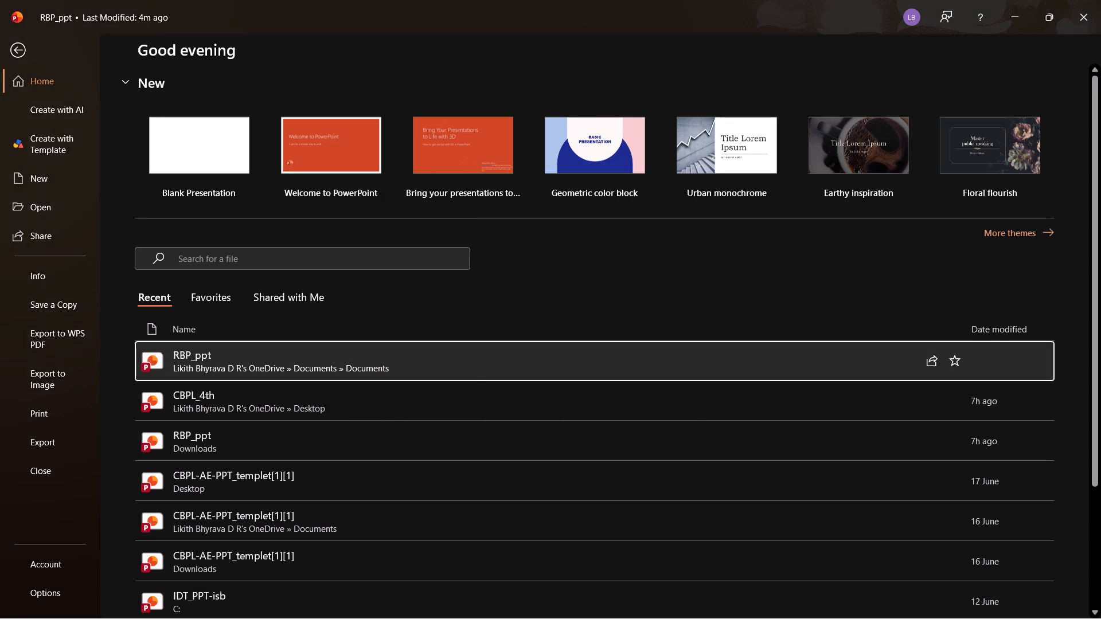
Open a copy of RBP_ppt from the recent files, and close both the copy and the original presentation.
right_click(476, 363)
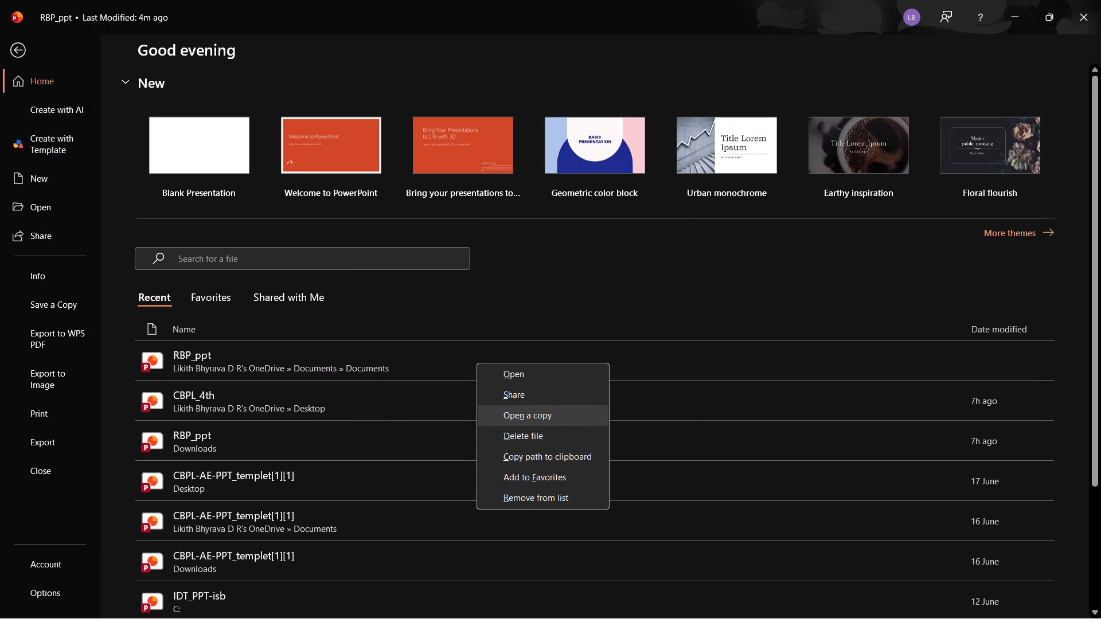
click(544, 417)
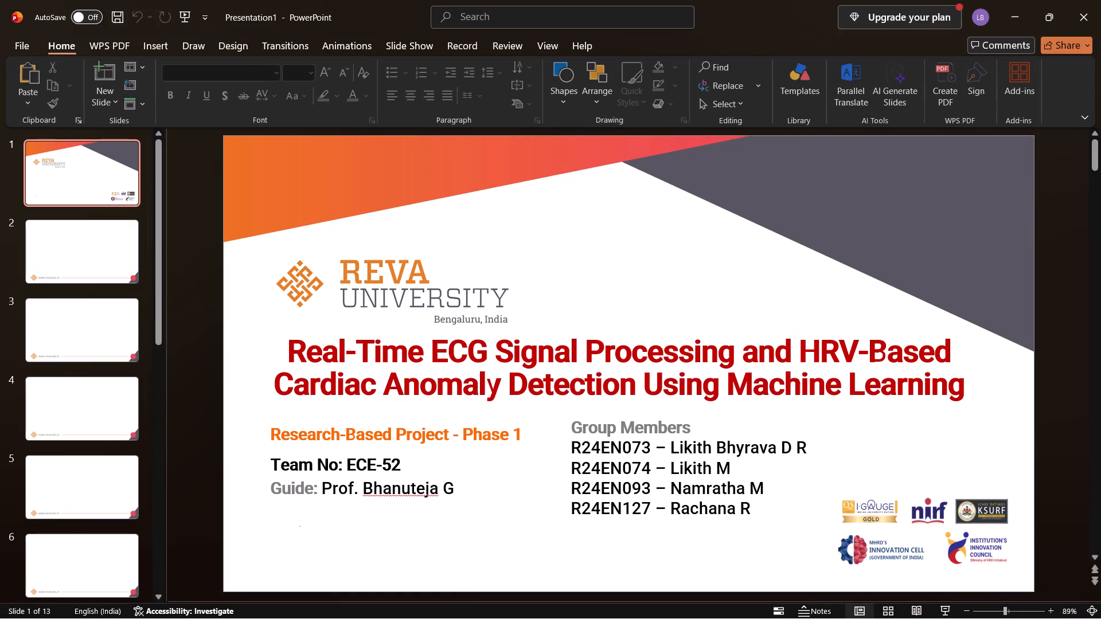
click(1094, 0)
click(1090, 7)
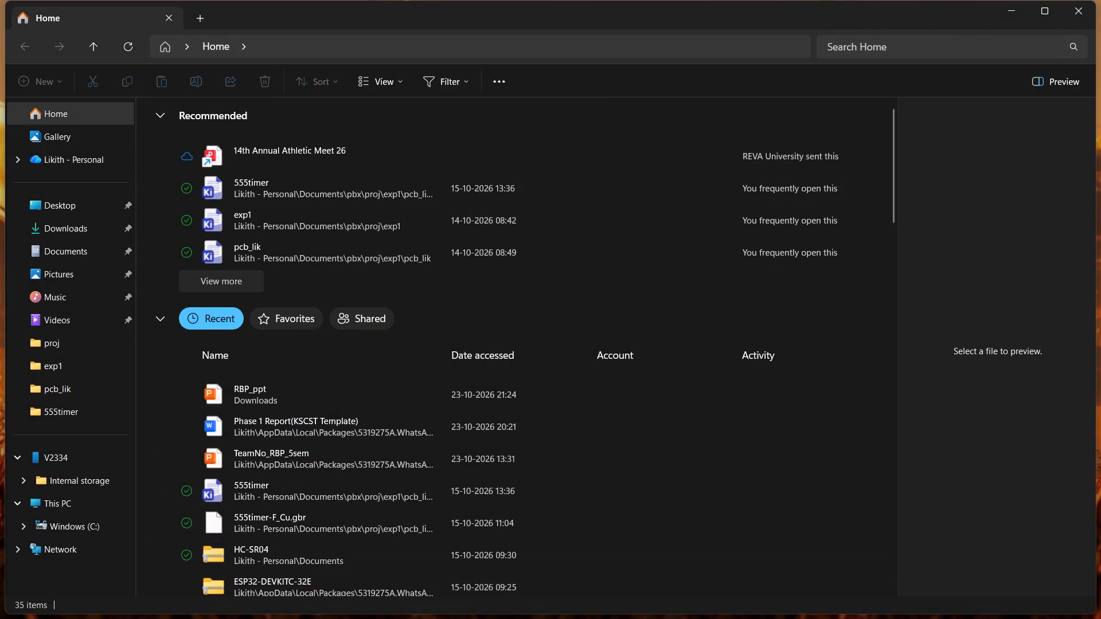
Close File Explorer and open the OneDrive Documents version of RBP_ppt in PowerPoint.
click(1082, 6)
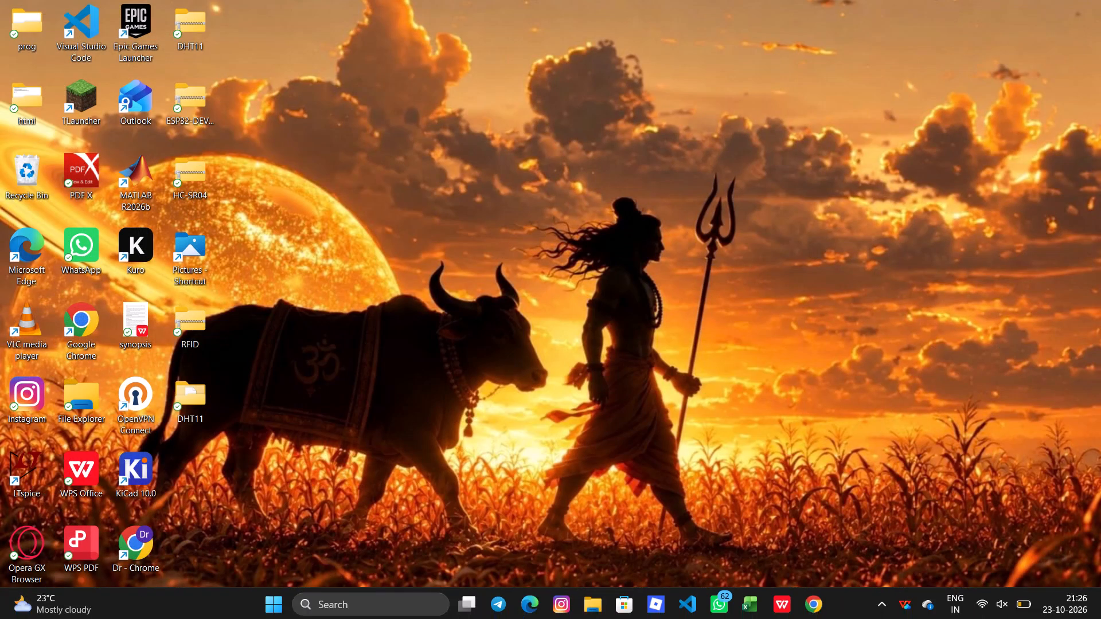
click(356, 603)
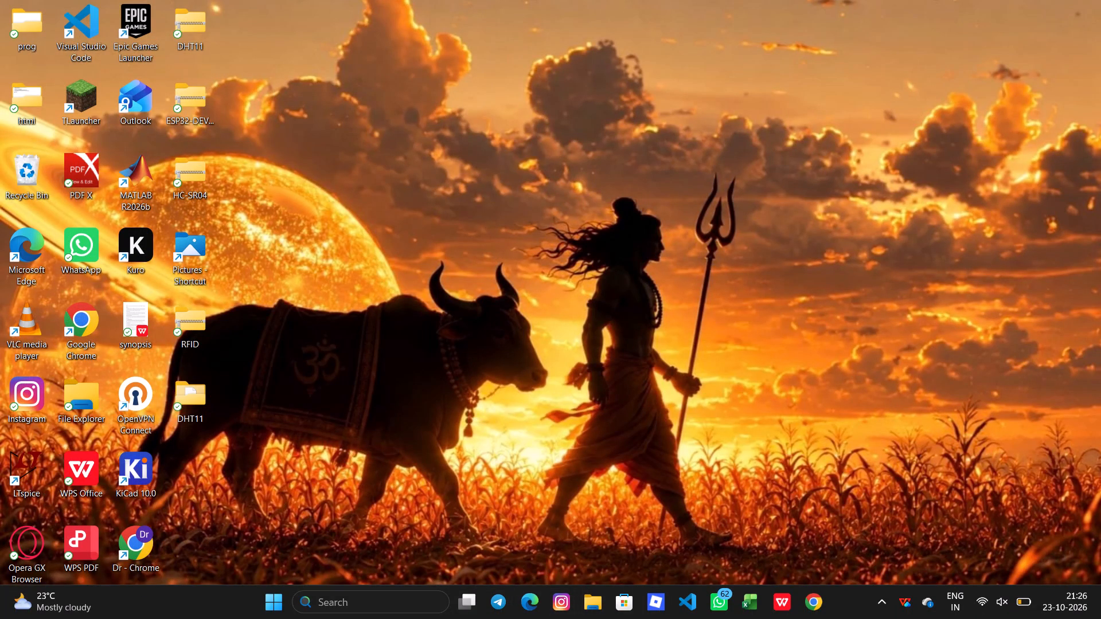
click(428, 115)
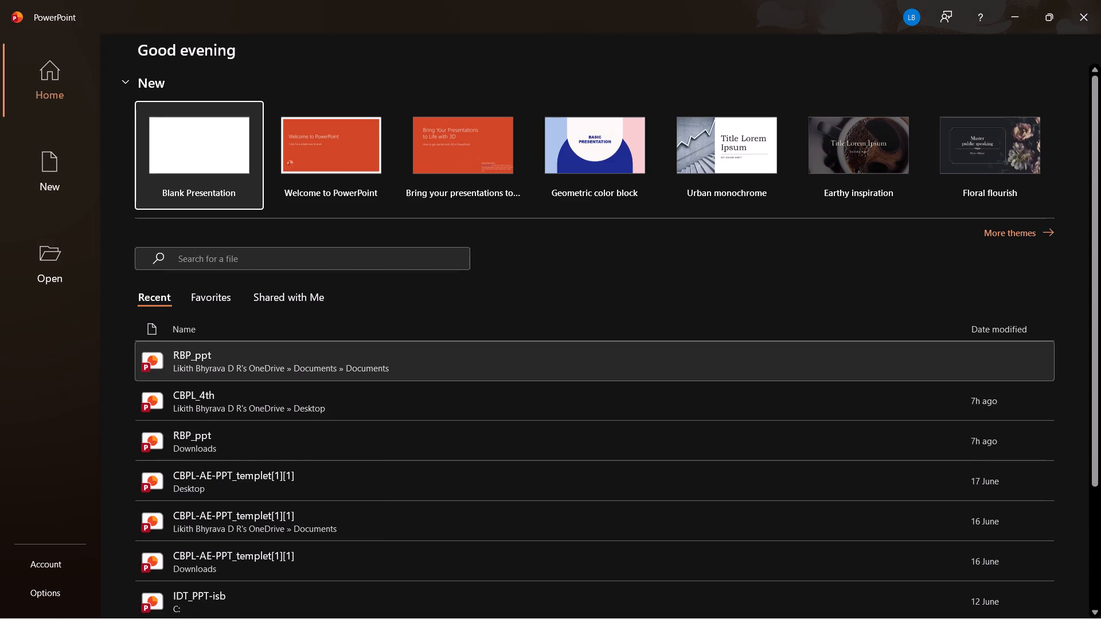
click(470, 359)
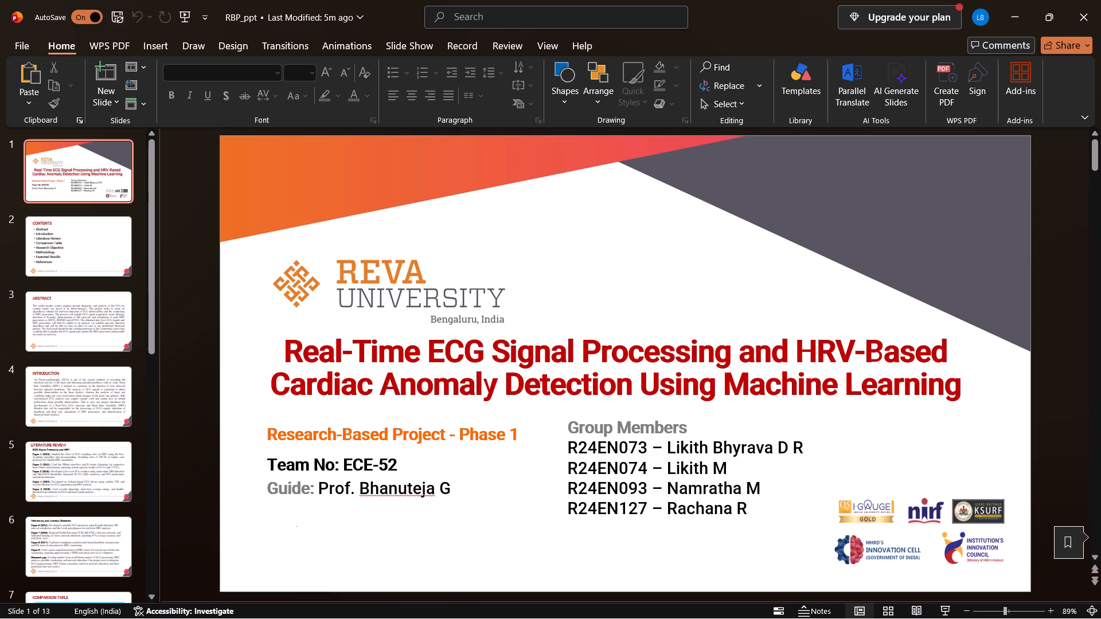
Create a PDF of RBP_ppt with WPS PDF, saving the presentation locally in Downloads as RBP_ppt and replacing the existing file.
click(945, 91)
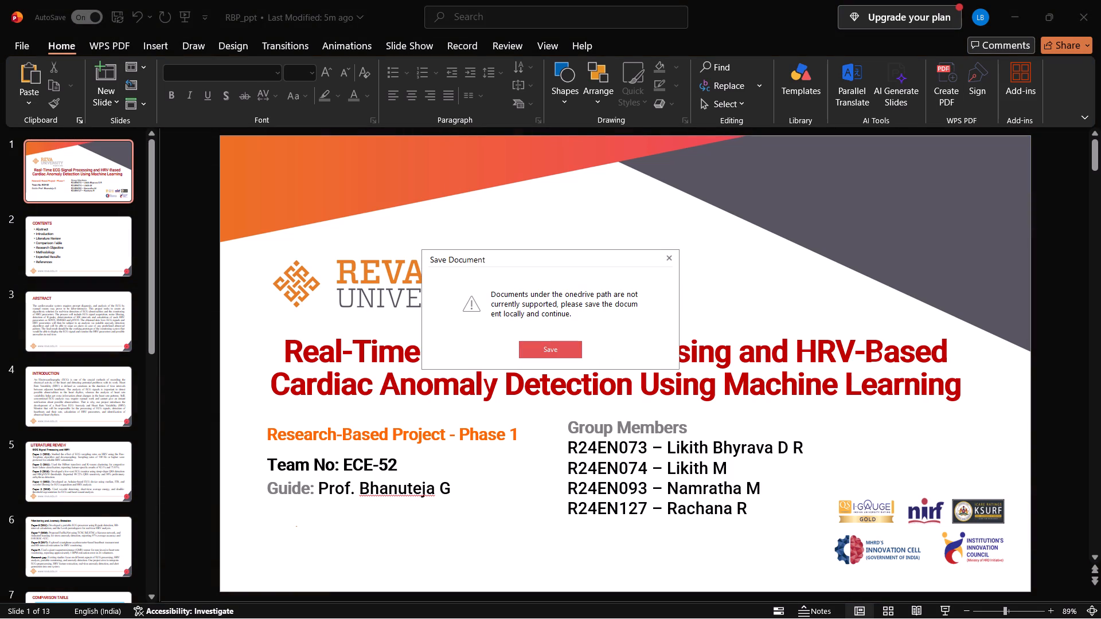
click(544, 349)
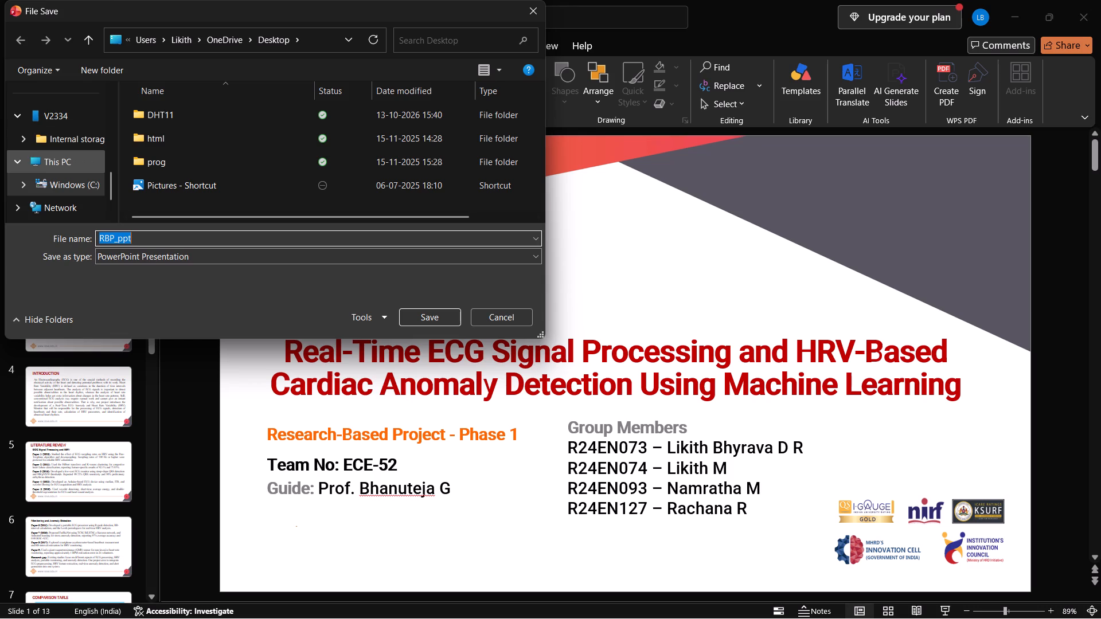
scroll(59, 158, down, 3)
scroll(60, 153, up, 4)
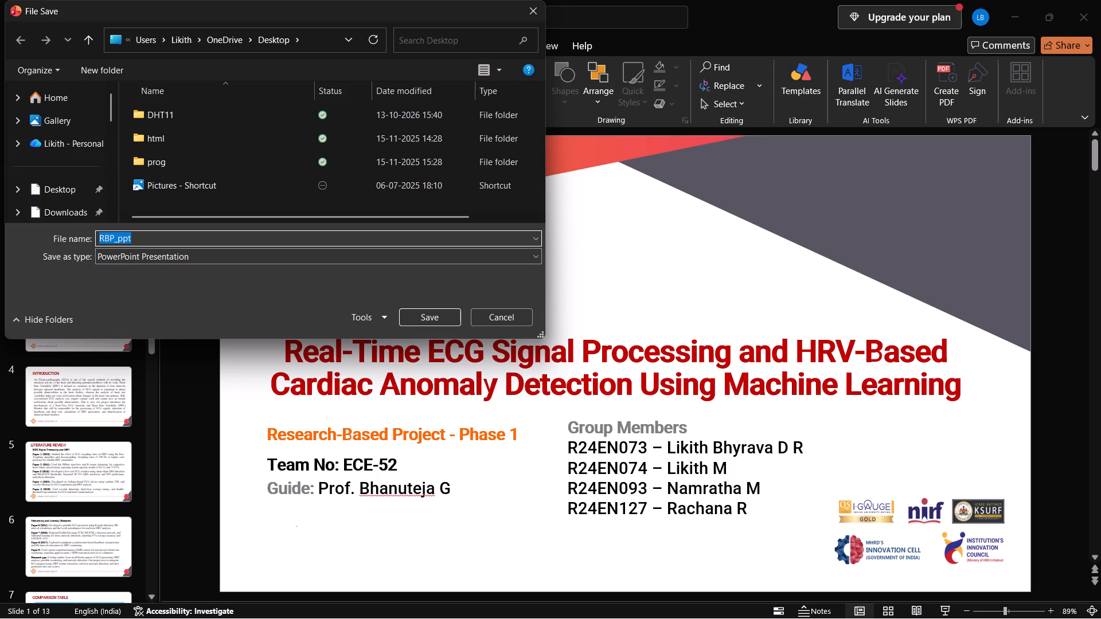
click(64, 213)
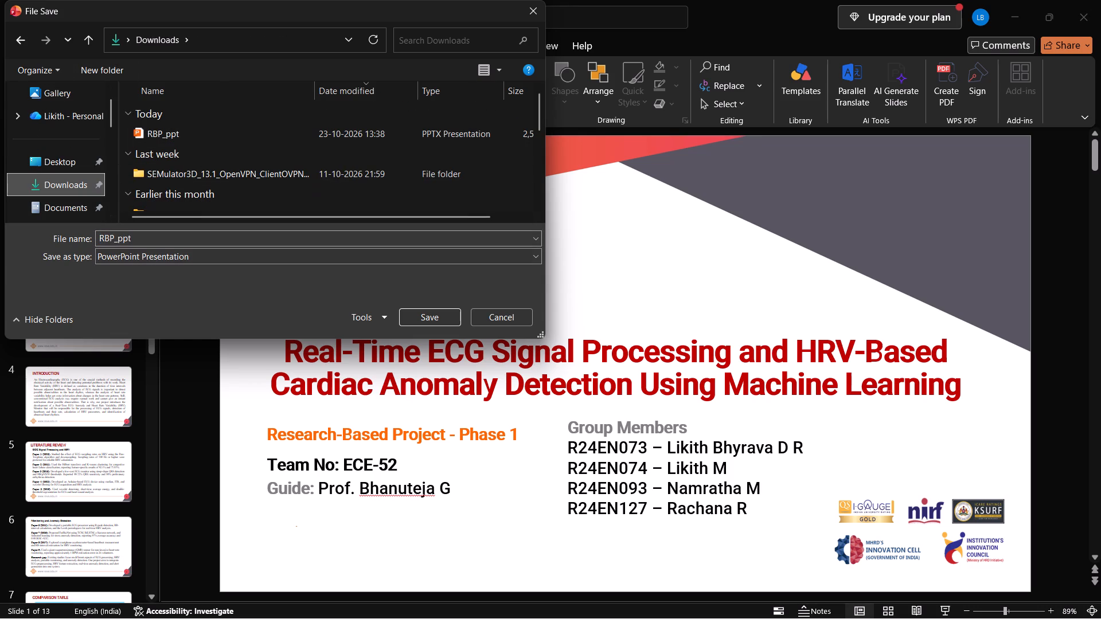
click(420, 312)
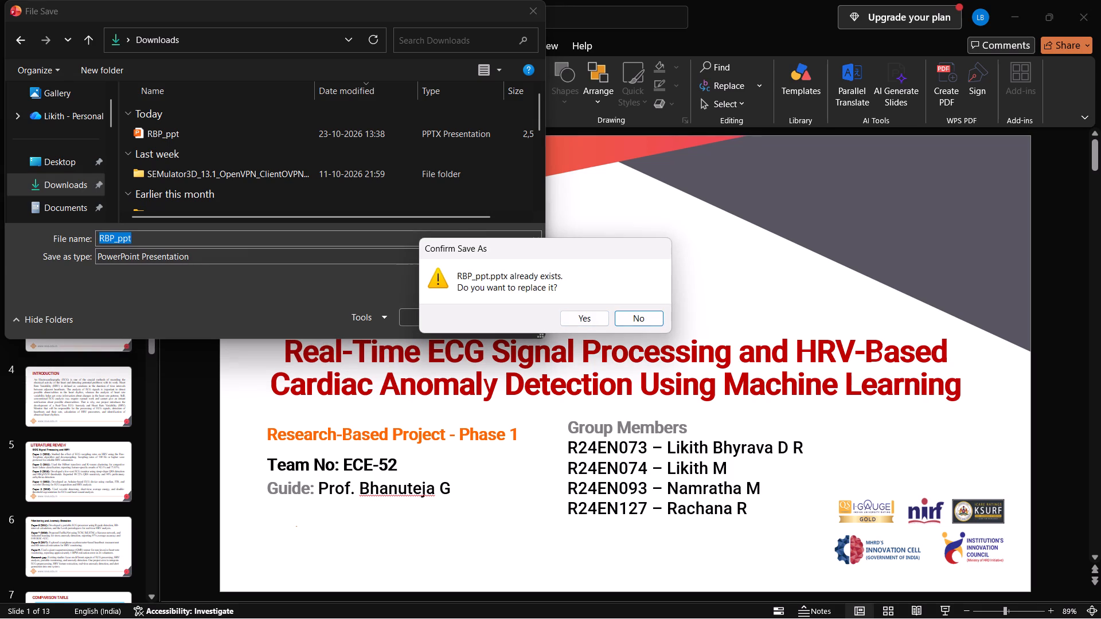
click(577, 318)
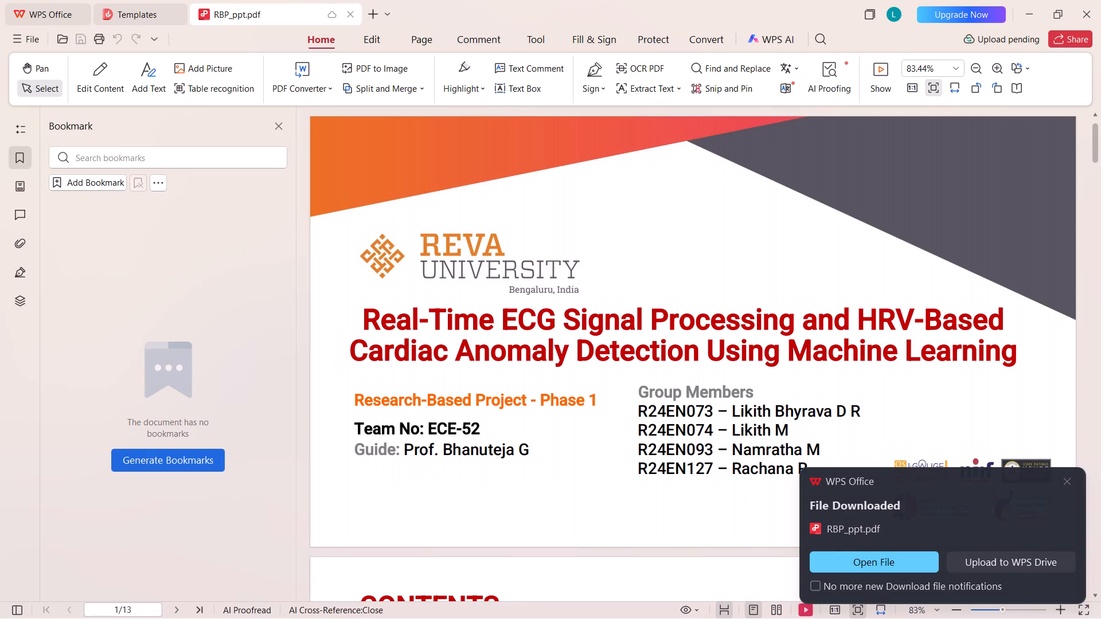
Look through the pages of RBP_ppt.pdf in WPS Office up to the closing Thank You page.
scroll(726, 390, down, 4)
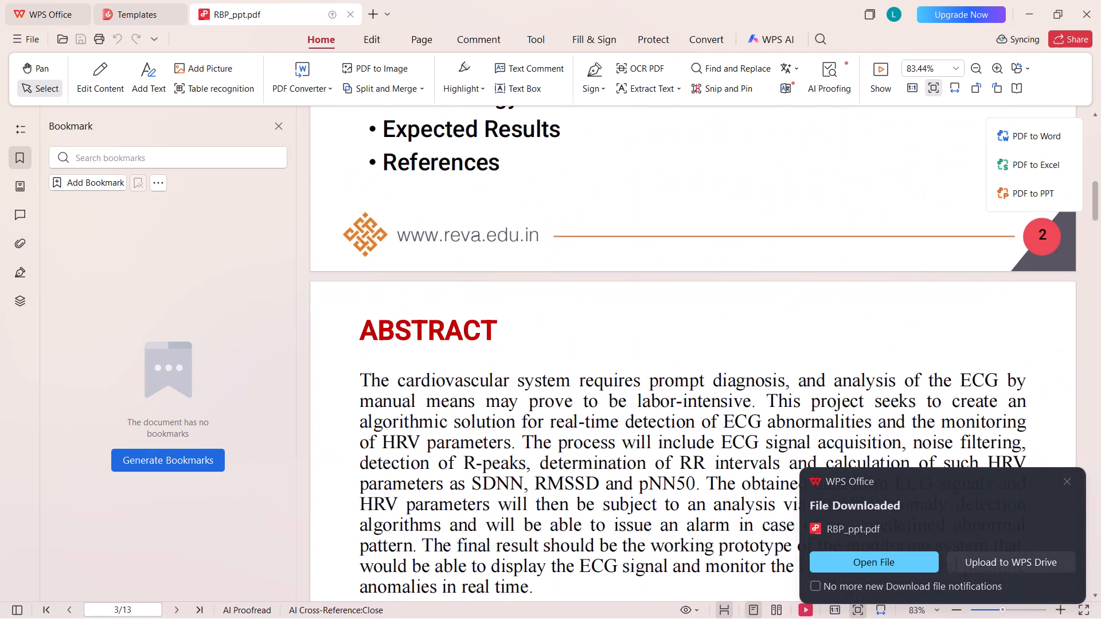
scroll(726, 390, down, 10)
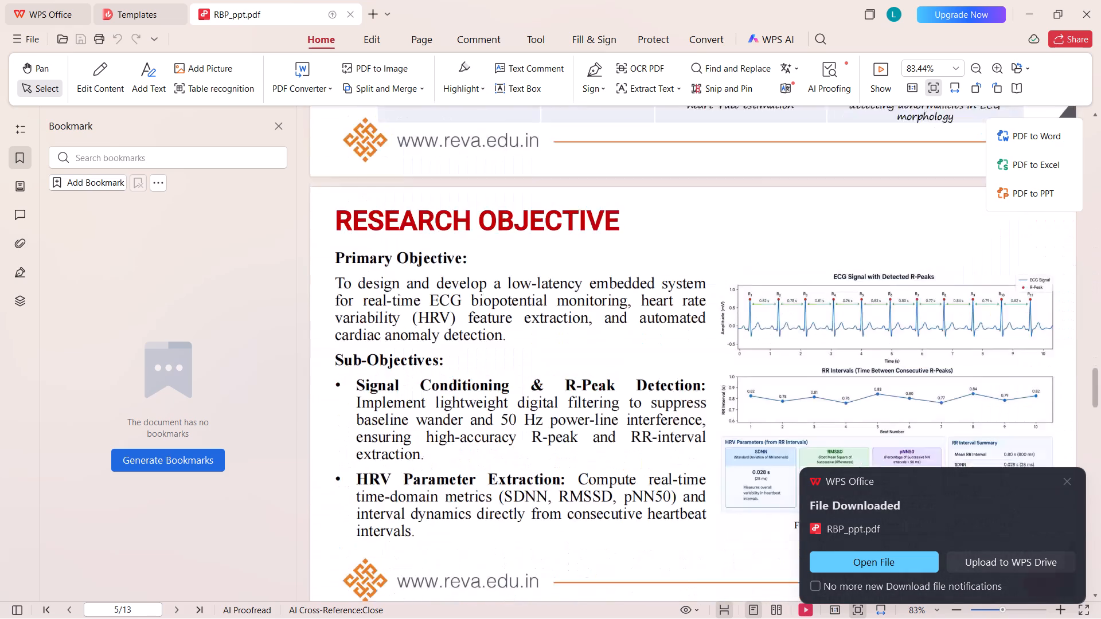
scroll(726, 390, down, 11)
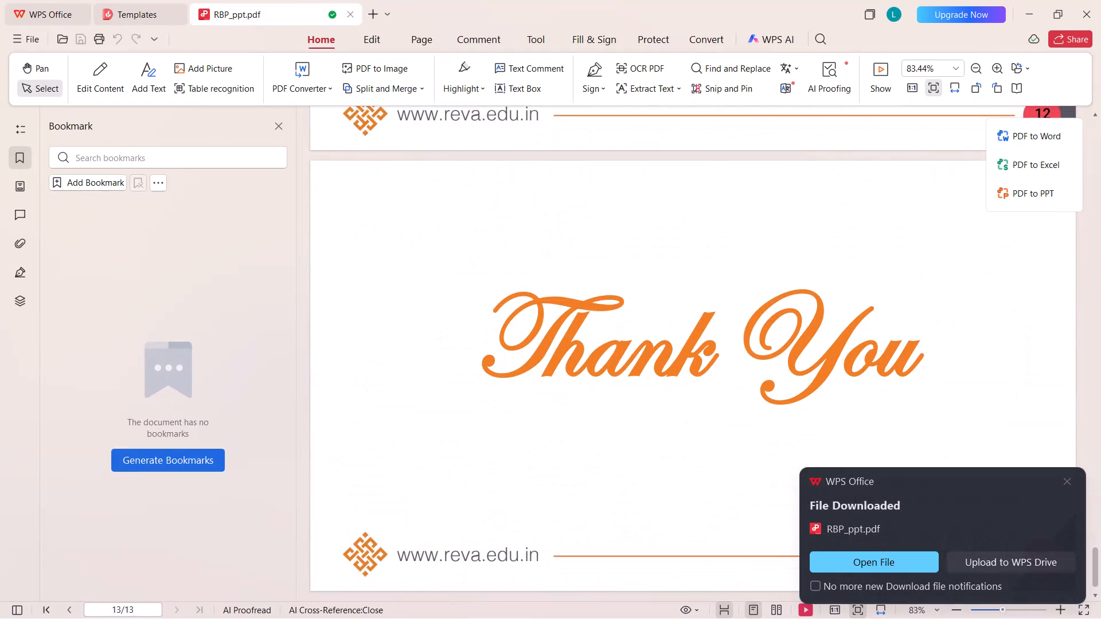
Close the PDF in WPS Office and the RBP_ppt presentation in PowerPoint.
click(1088, 2)
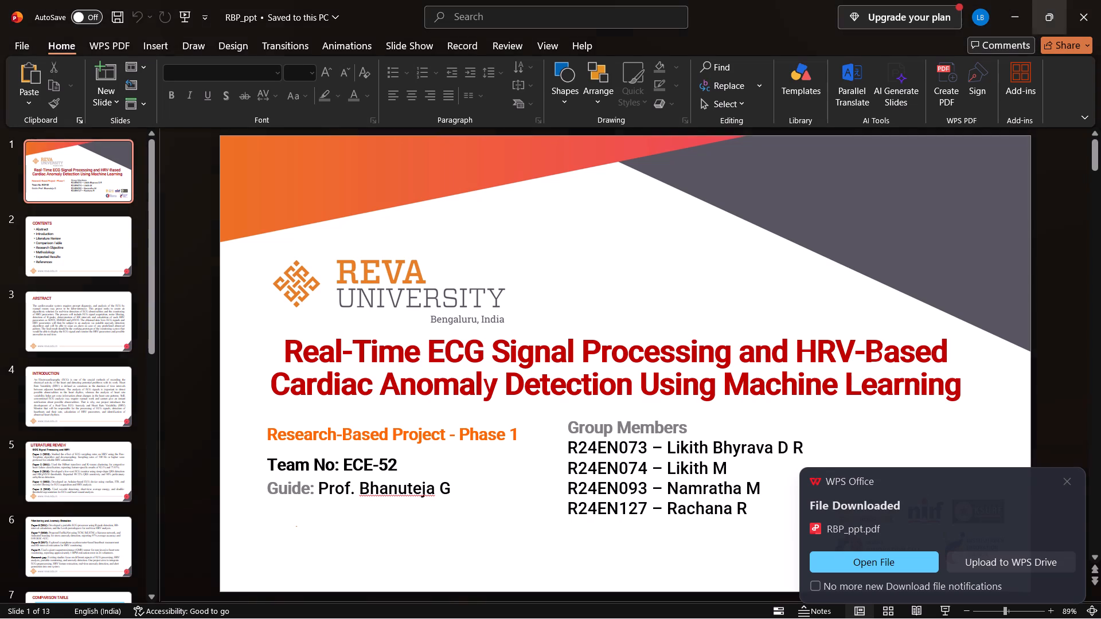
click(1084, 7)
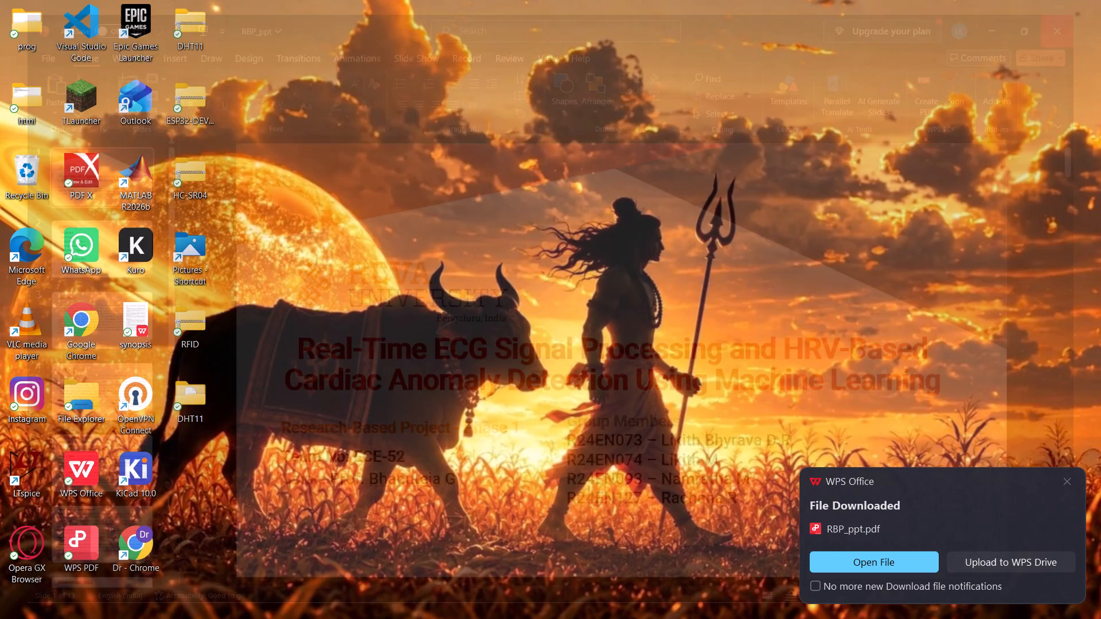
View the Downloads version of RBP_ppt from File Explorer's recent files, and close it again.
click(585, 602)
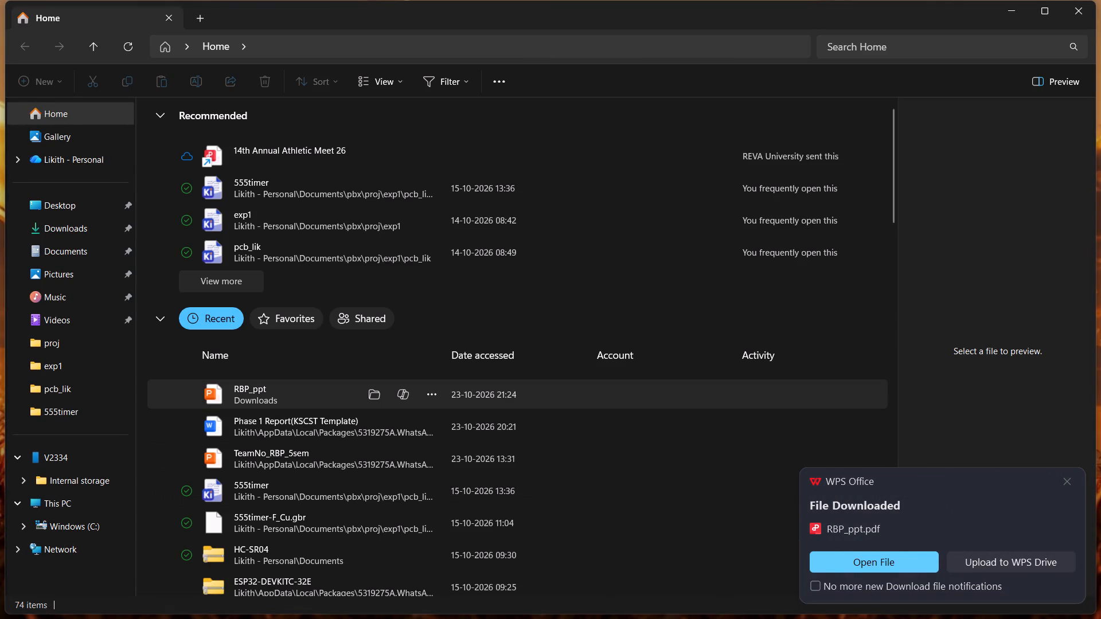
double_click(313, 390)
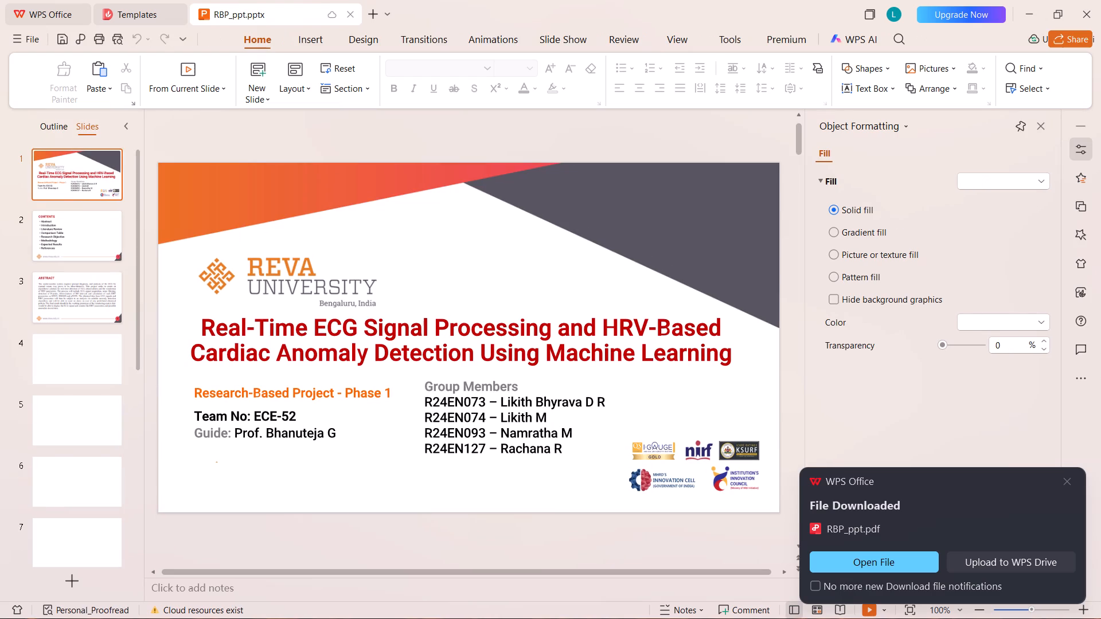
click(1099, 0)
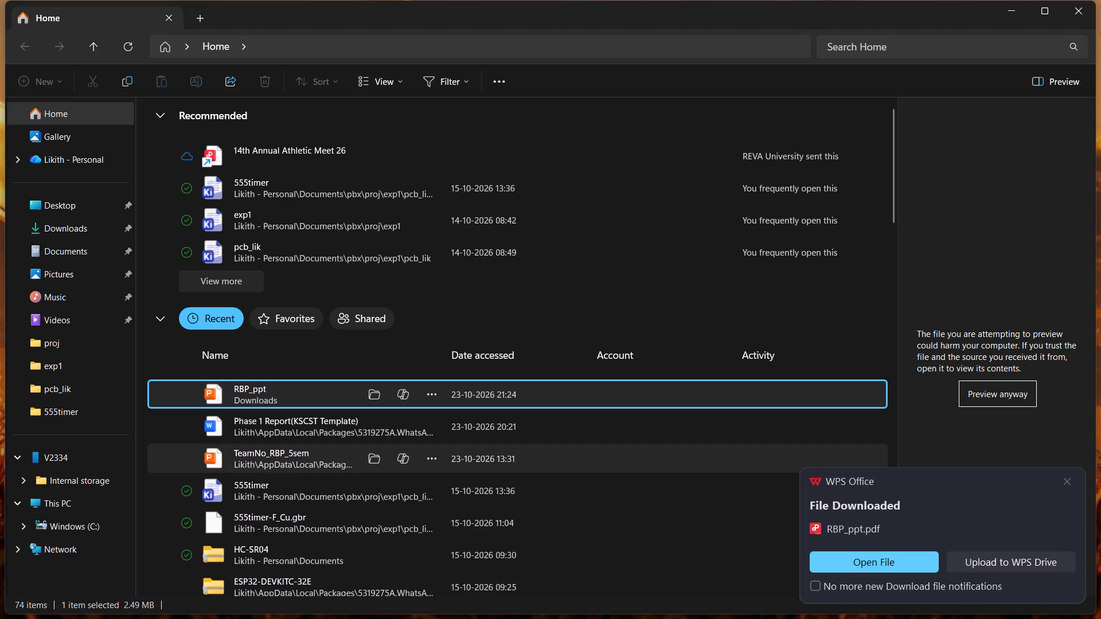
Copy the Downloads version of the RBP_ppt presentation file from the recent files in File Explorer.
click(427, 397)
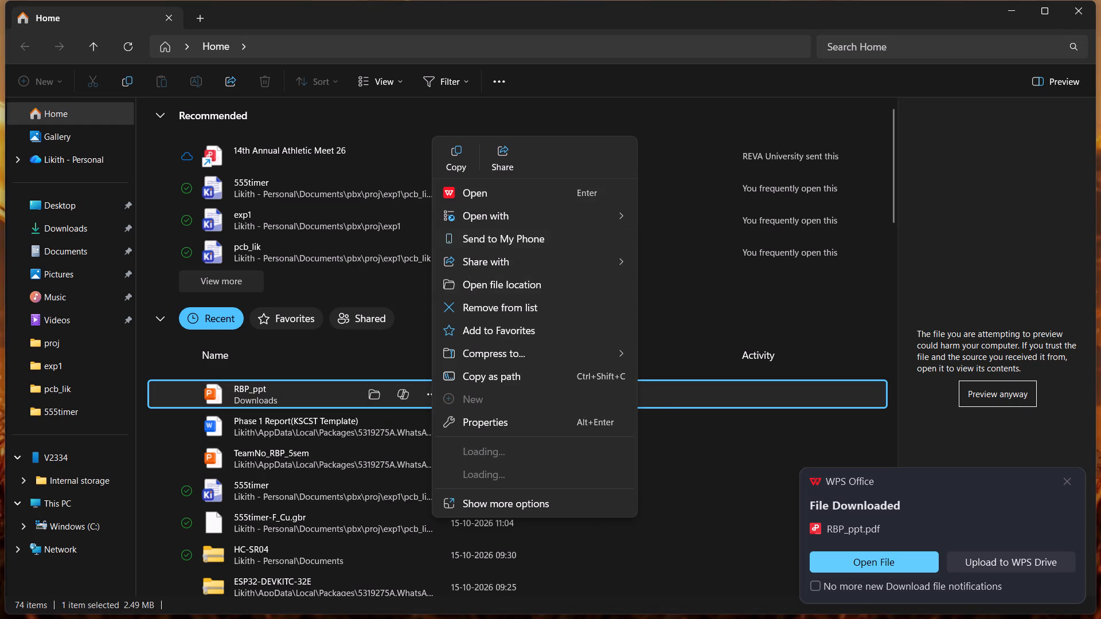
click(296, 394)
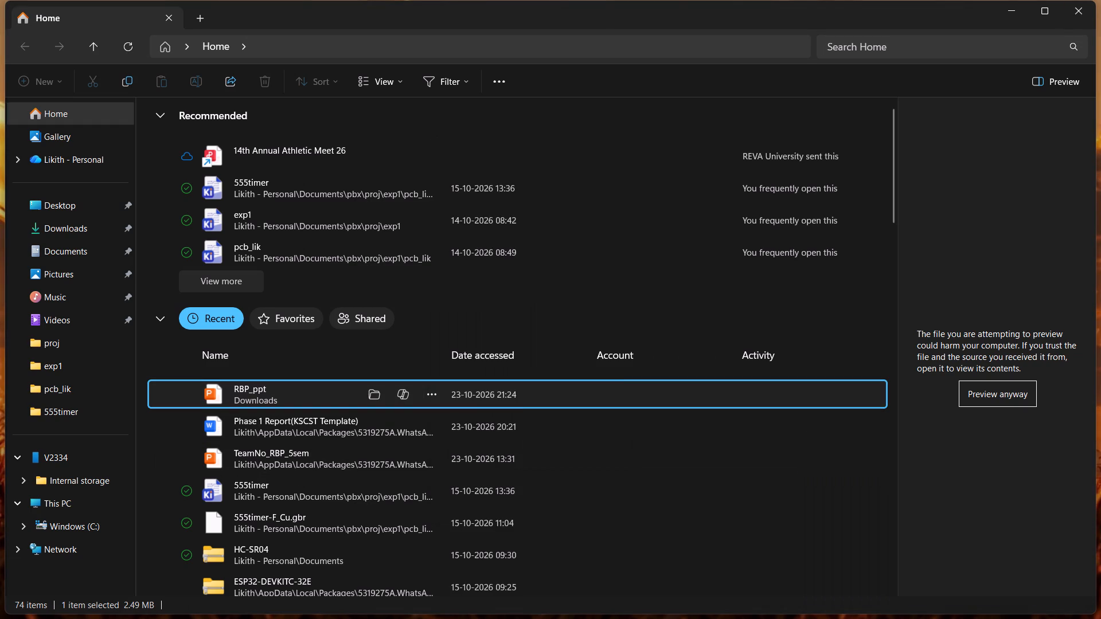
key(ctrl+c)
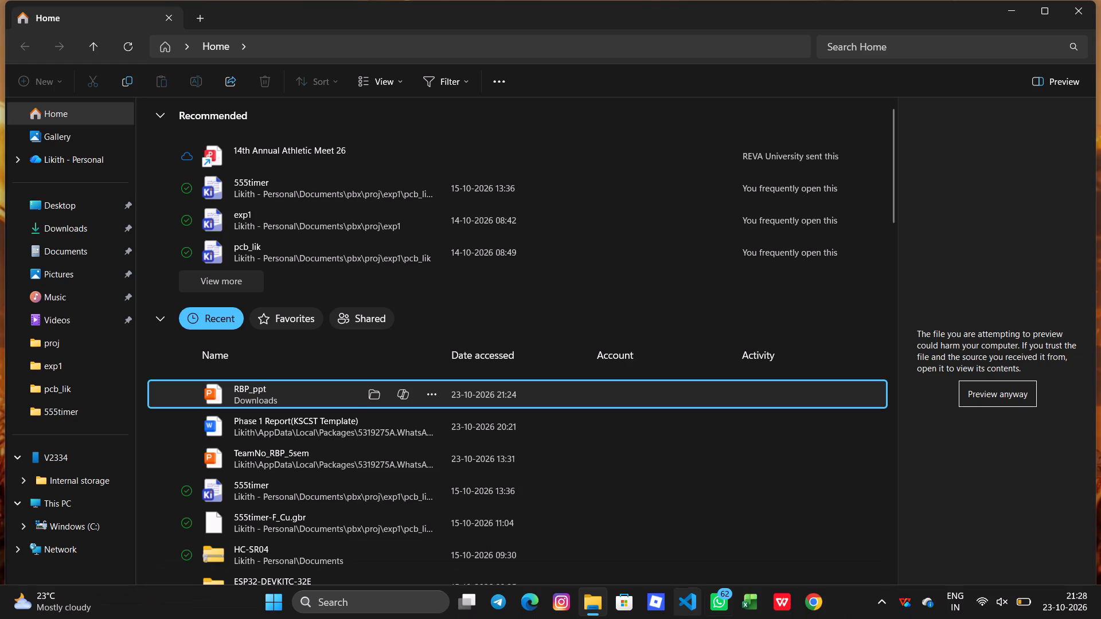